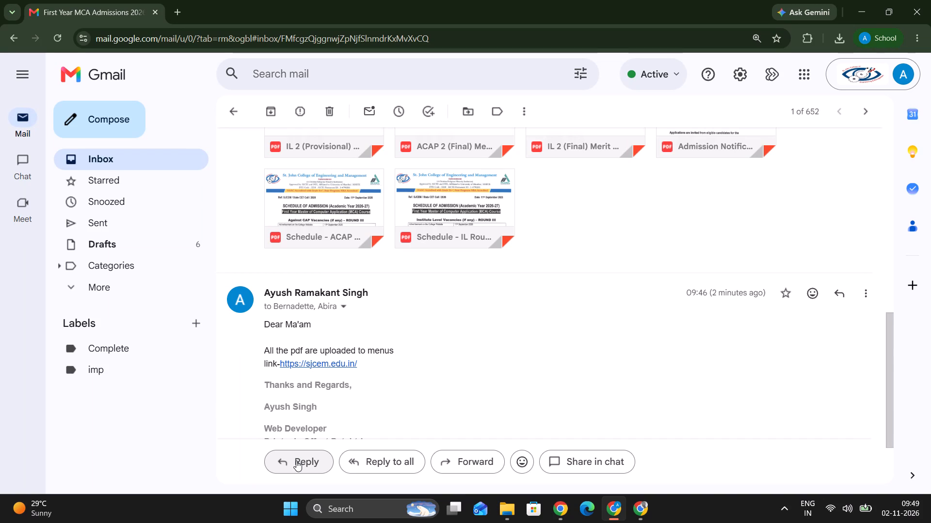
# Open the Website Log File 2026 spreadsheet in a new browser tab using the Google Sheets shortcut.
pyautogui.click(182, 0)
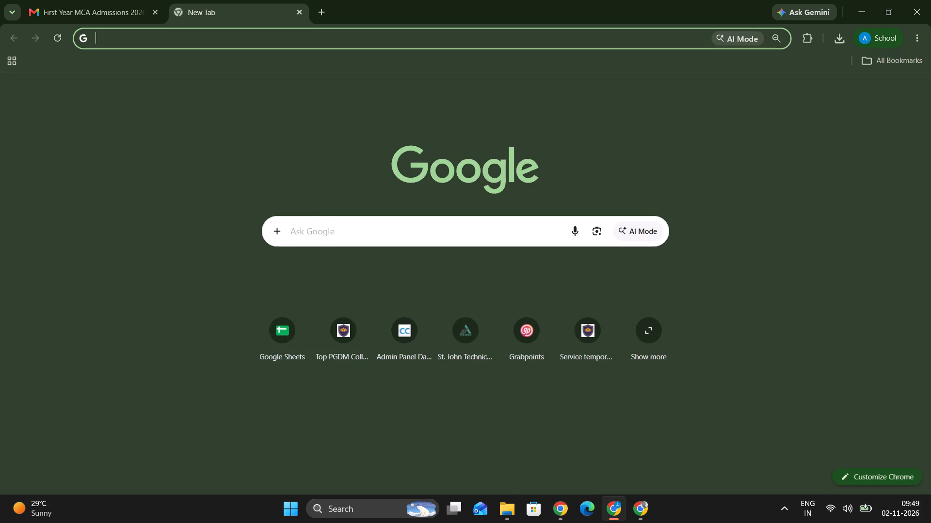
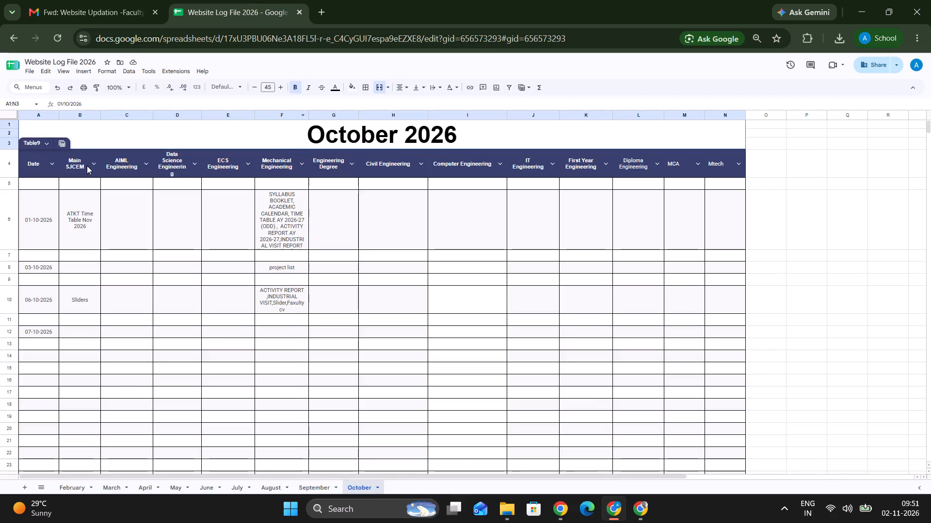
pyautogui.click(82, 0)
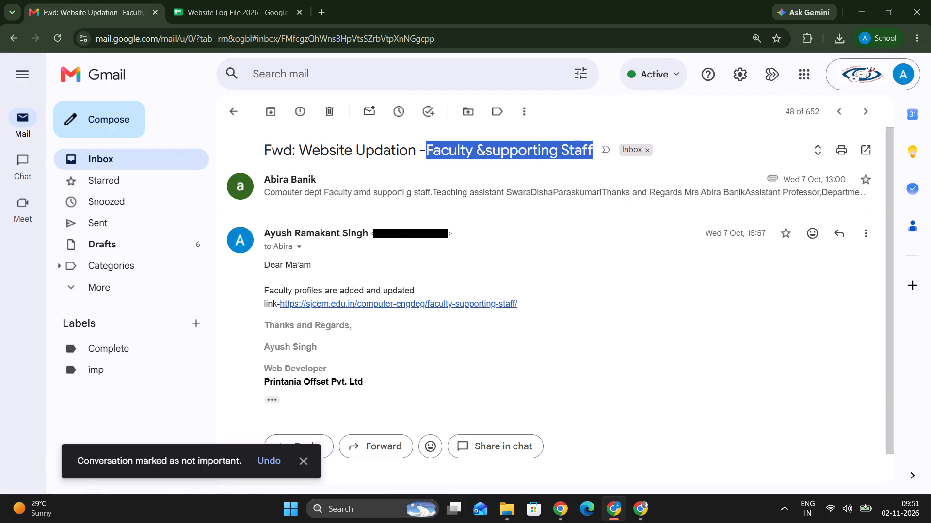
pyautogui.click(156, 0)
pyautogui.click(209, 0)
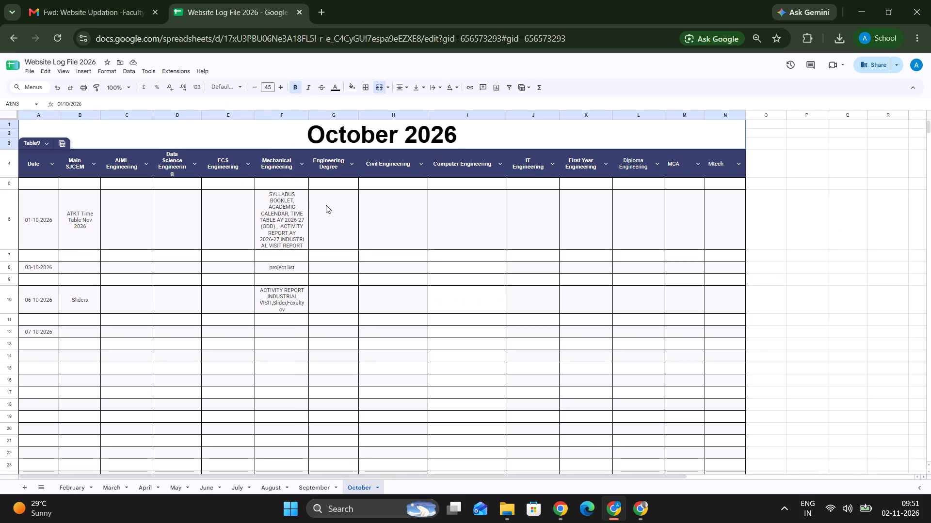
pyautogui.doubleClick(471, 338)
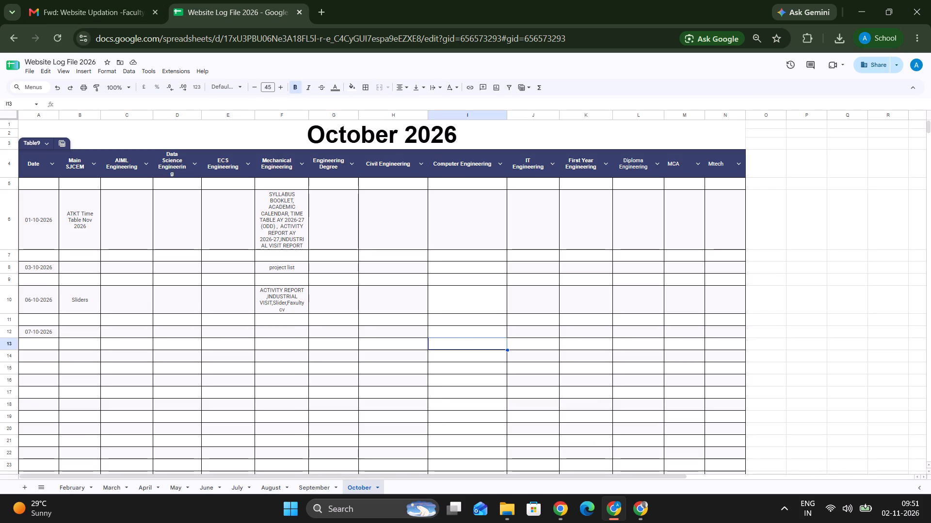
pyautogui.tripleClick(471, 334)
pyautogui.hotkey('ctrl', 'shift', 'v')
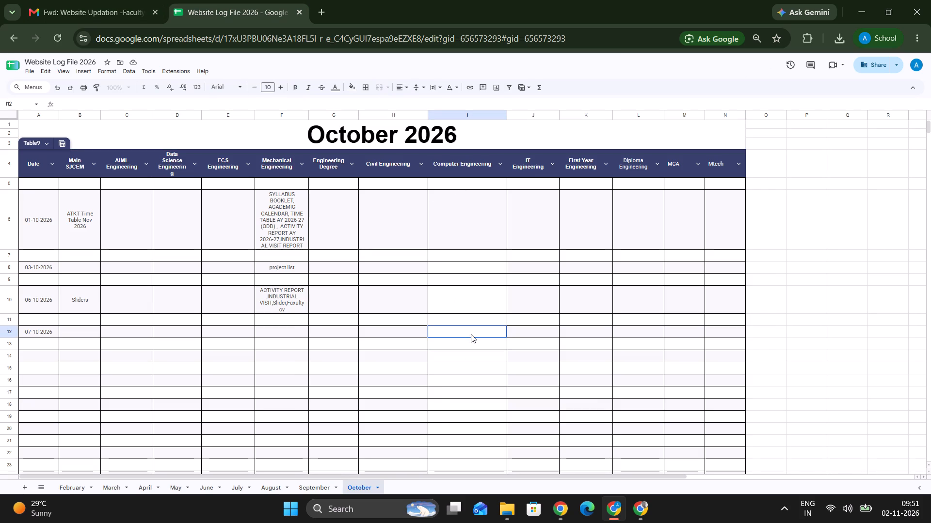
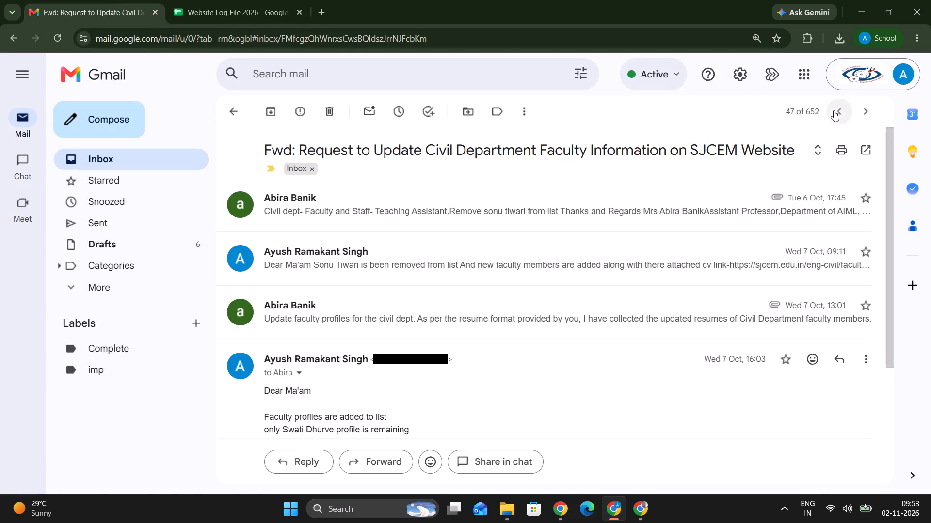
# Go through the newer inbox emails to "Fwd: DISPLAY ON MECH AND INSTITUTE WEBSITE PAGE" and look over its forwarded message.
pyautogui.click(845, 109)
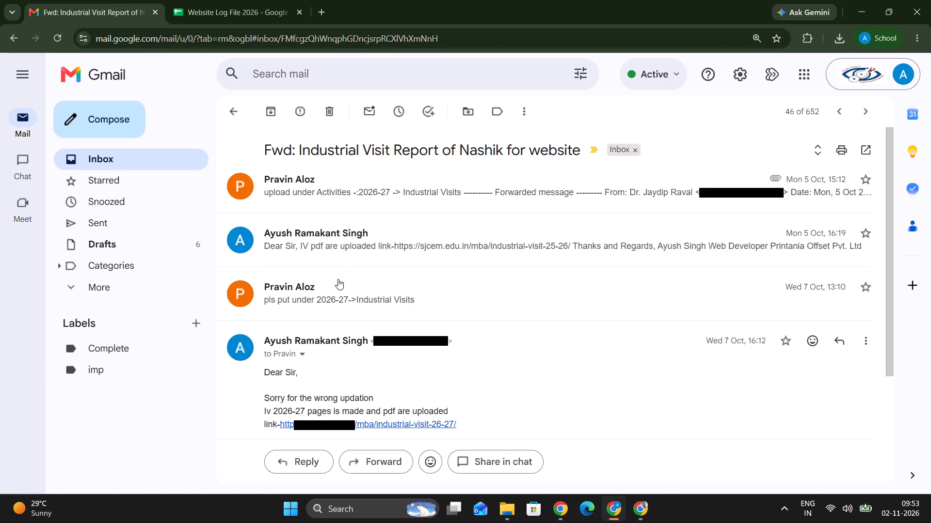
pyautogui.click(843, 104)
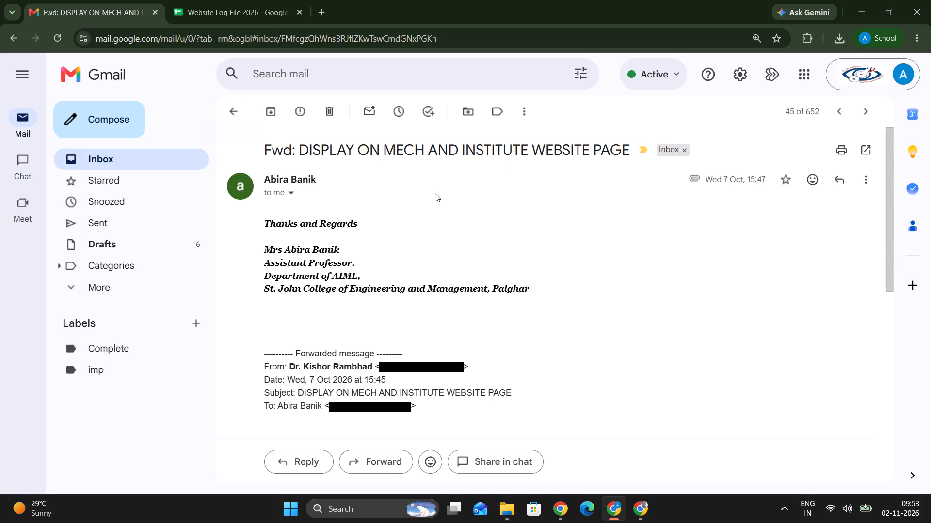
pyautogui.scroll(-2, 435, 195)
pyautogui.scroll(4, 363, 192)
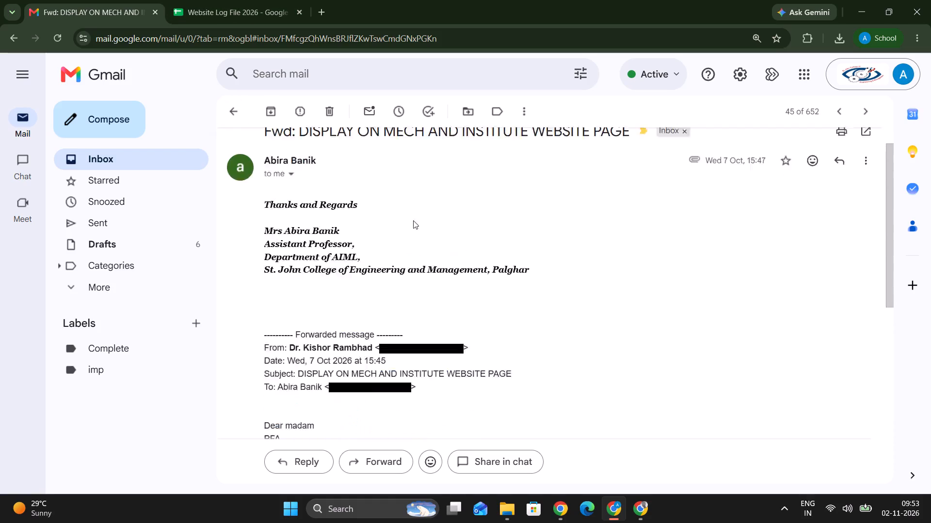
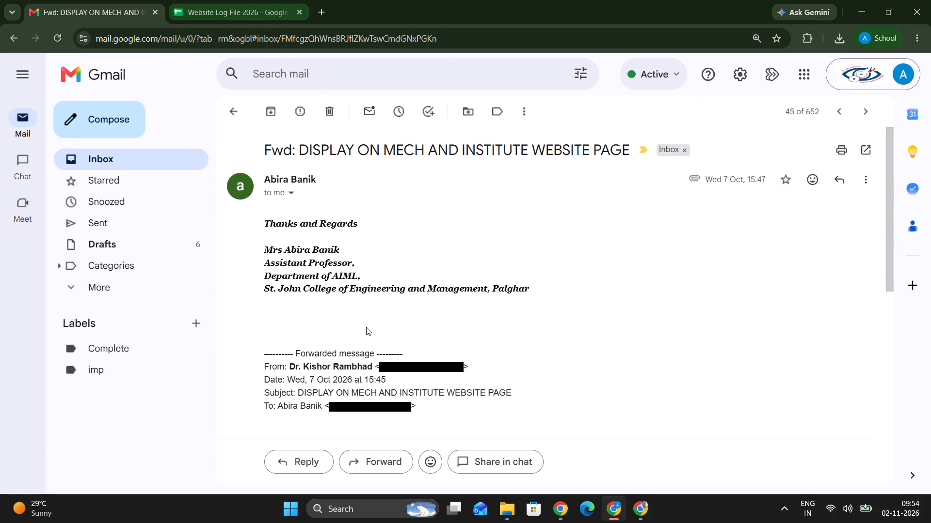
# Check the forwarded email's attachment, then enter "Slider" under Mechanical Engineering in the 07-10-2026 row of the October sheet.
pyautogui.scroll(-7, 394, 275)
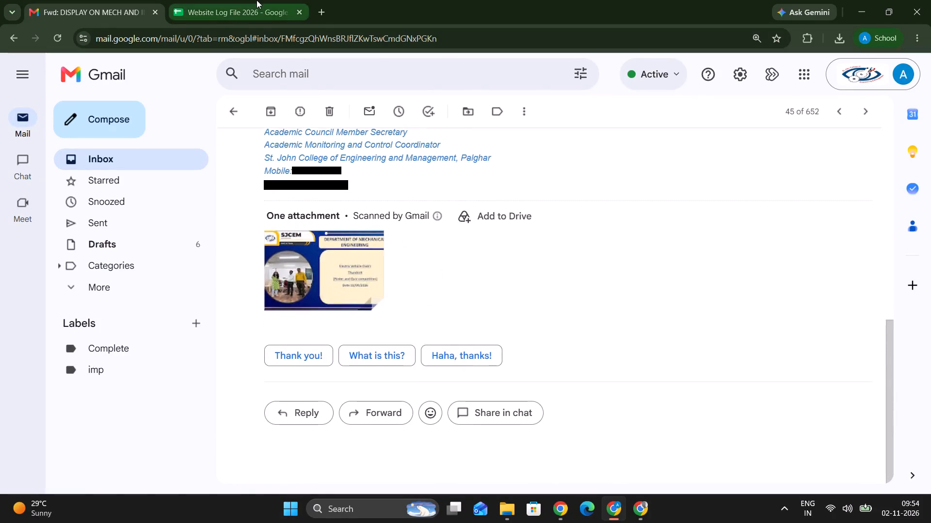
pyautogui.click(256, 0)
pyautogui.click(126, 0)
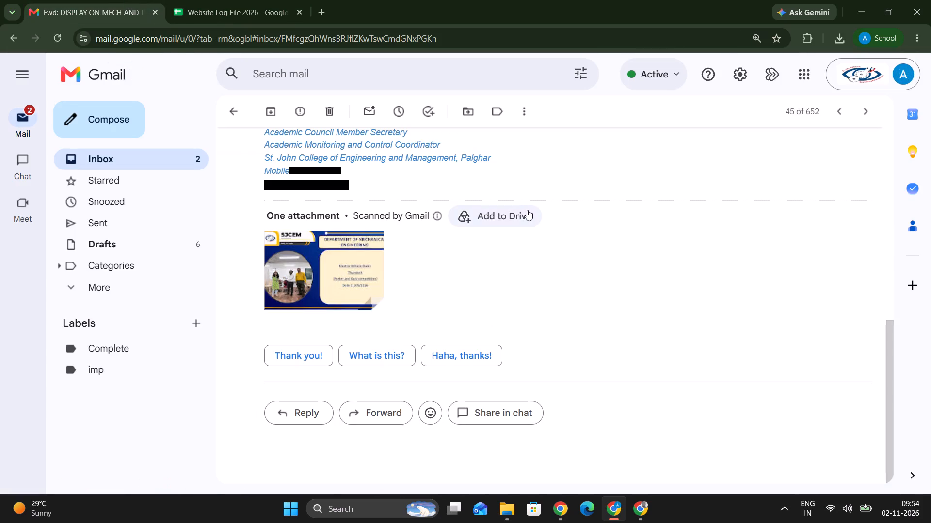
pyautogui.scroll(13, 529, 210)
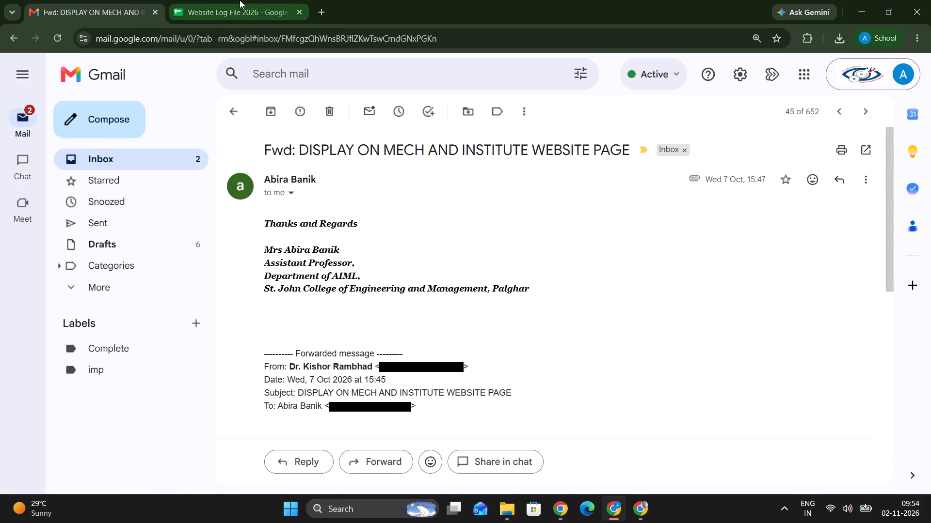
pyautogui.click(240, 0)
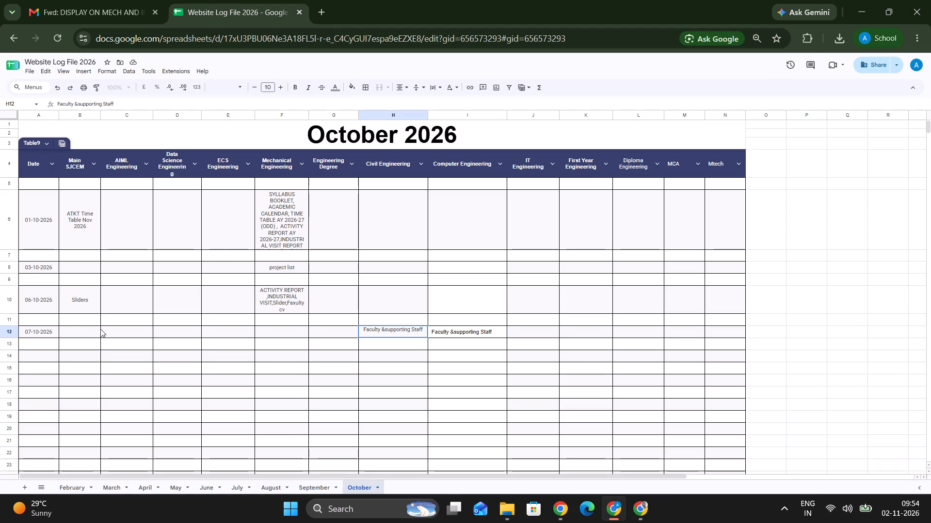
pyautogui.doubleClick(272, 334)
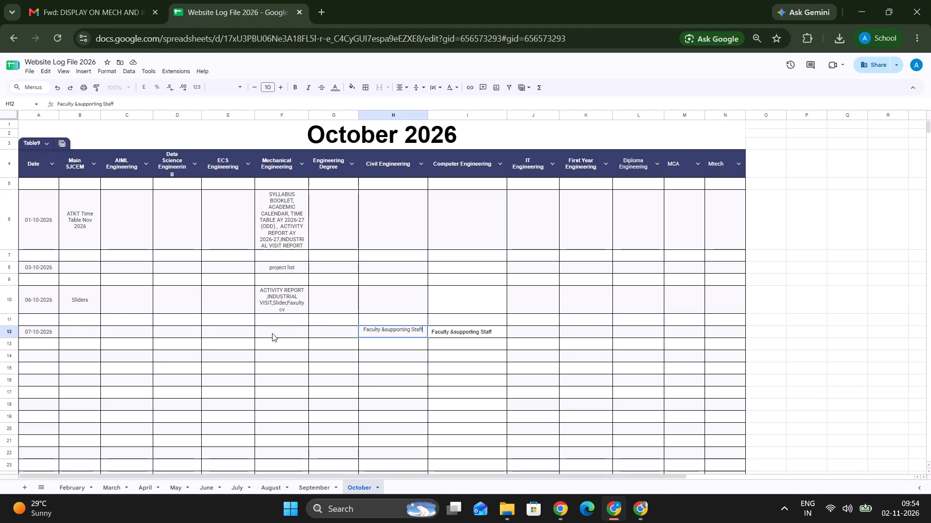
pyautogui.click(272, 333)
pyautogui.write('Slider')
pyautogui.click(97, 2)
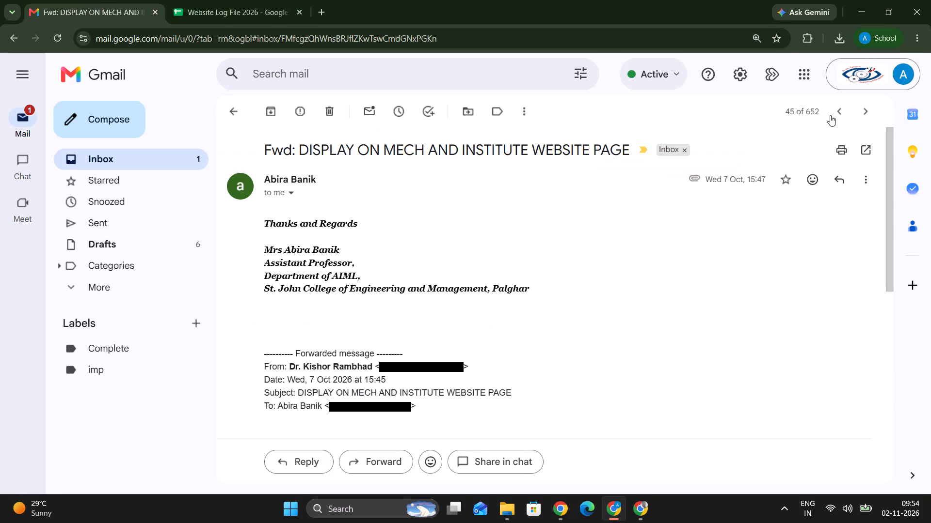
pyautogui.click(844, 113)
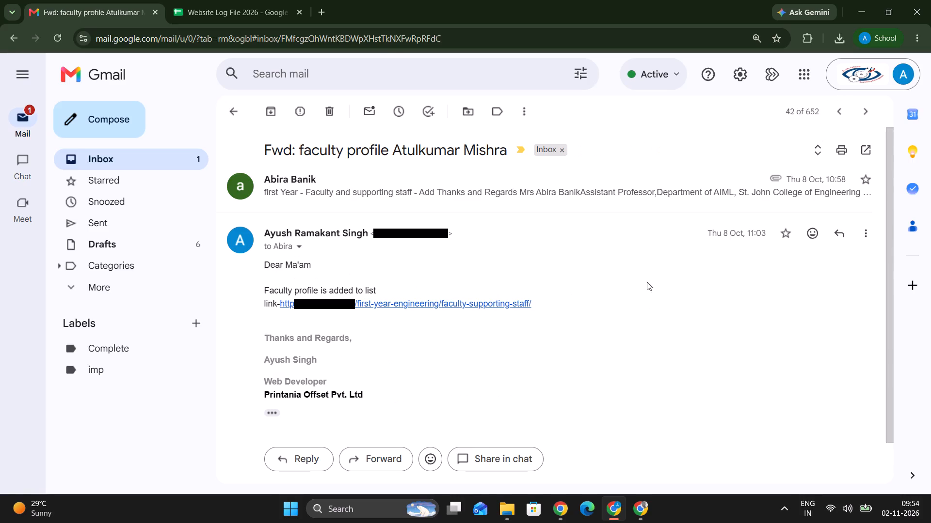
pyautogui.click(351, 189)
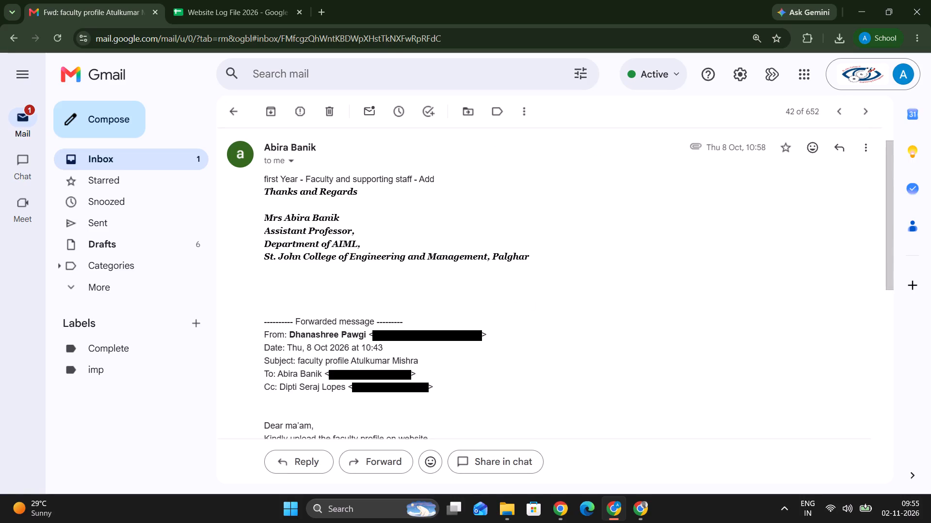
pyautogui.moveTo(305, 177); pyautogui.dragTo(413, 179)
pyautogui.hotkey('ctrl', 'c')
pyautogui.click(219, 0)
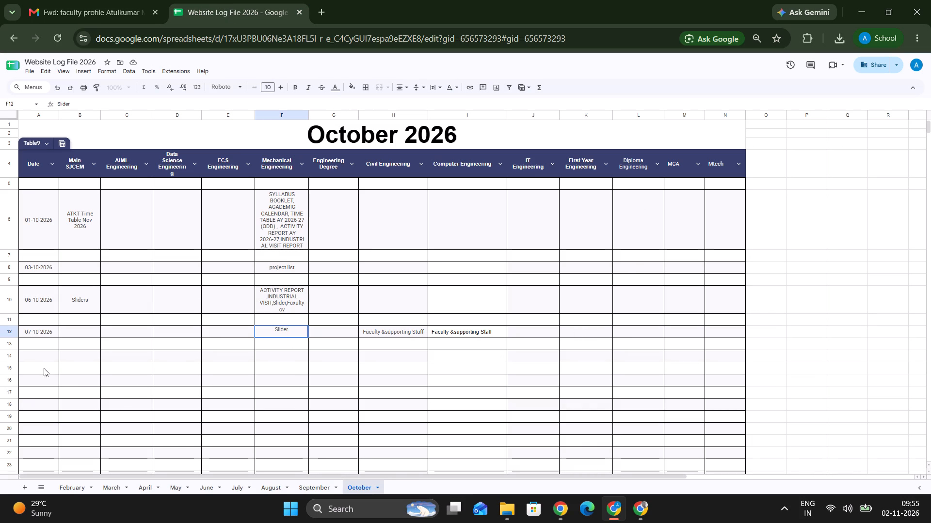
pyautogui.click(46, 333)
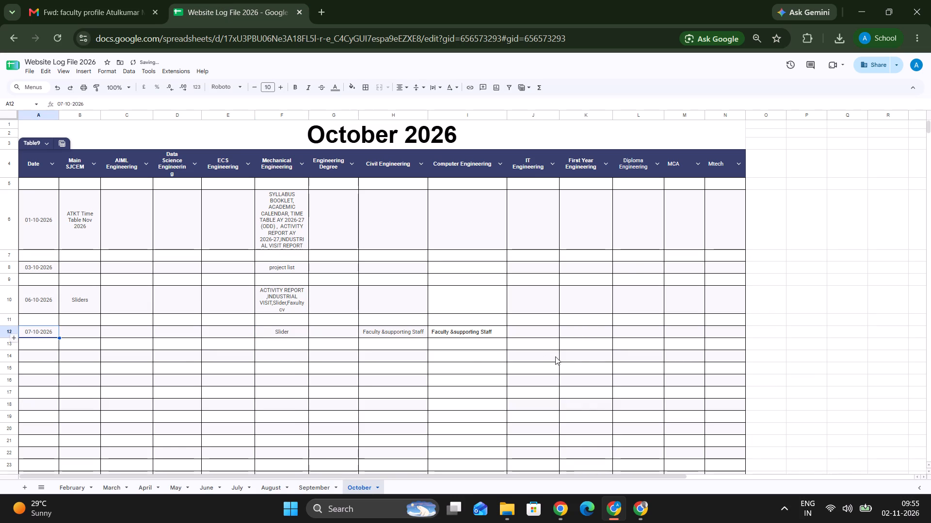
pyautogui.click(578, 356)
pyautogui.hotkey('ctrl', 'shift', 'v')
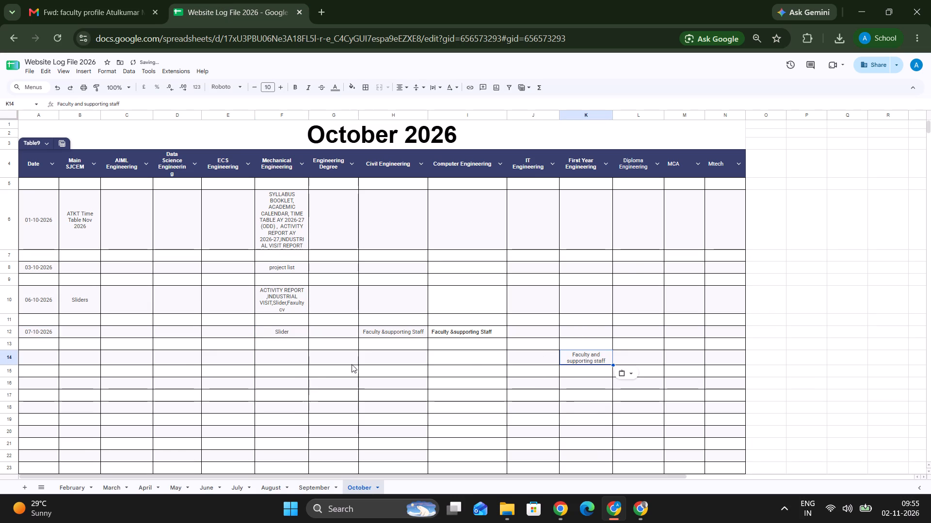
# Copy the 07-10-2026 date into row 14 of the Date column and change it to 08-10-2026.
pyautogui.click(32, 334)
pyautogui.hotkey('ctrl', 'c')
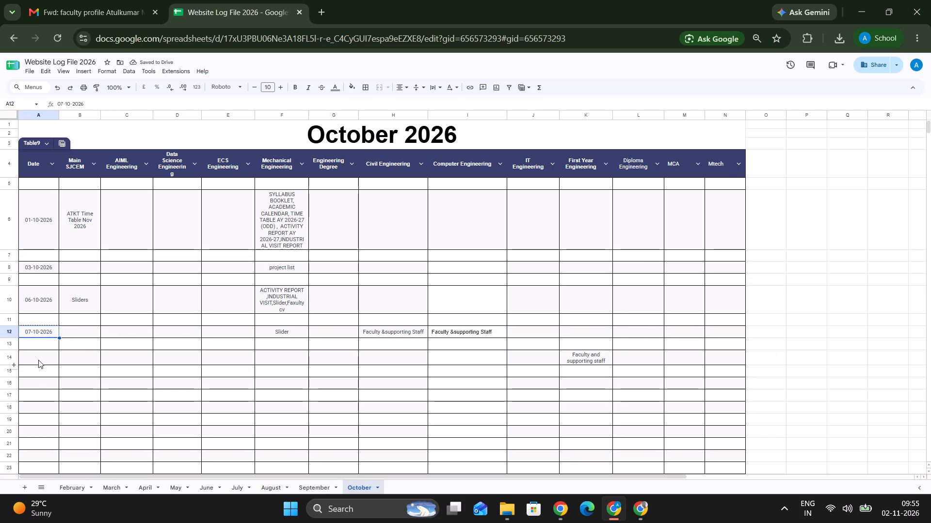
pyautogui.click(38, 360)
pyautogui.hotkey('ctrl', 'v')
pyautogui.doubleClick(36, 356)
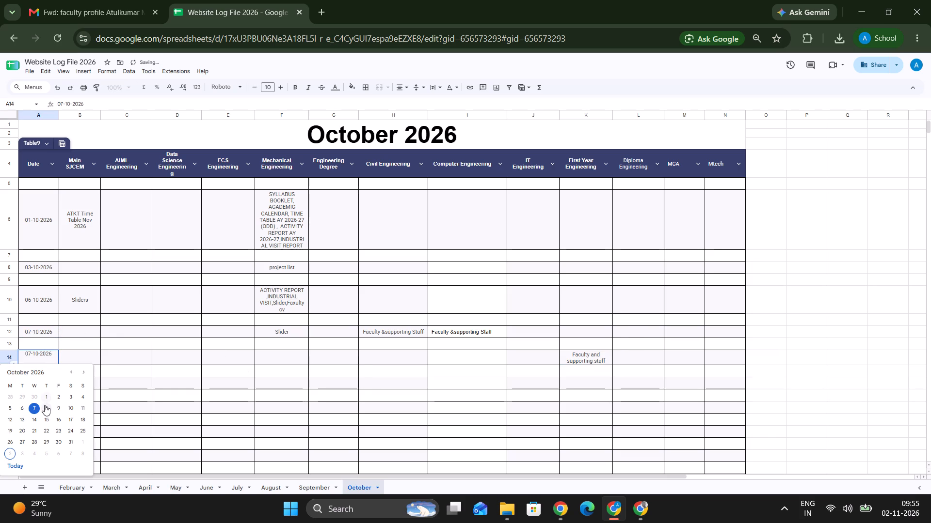
pyautogui.click(45, 405)
# Return to Gmail and open the next newer email, the IT Department (TA) faculty profile request.
pyautogui.click(26, 0)
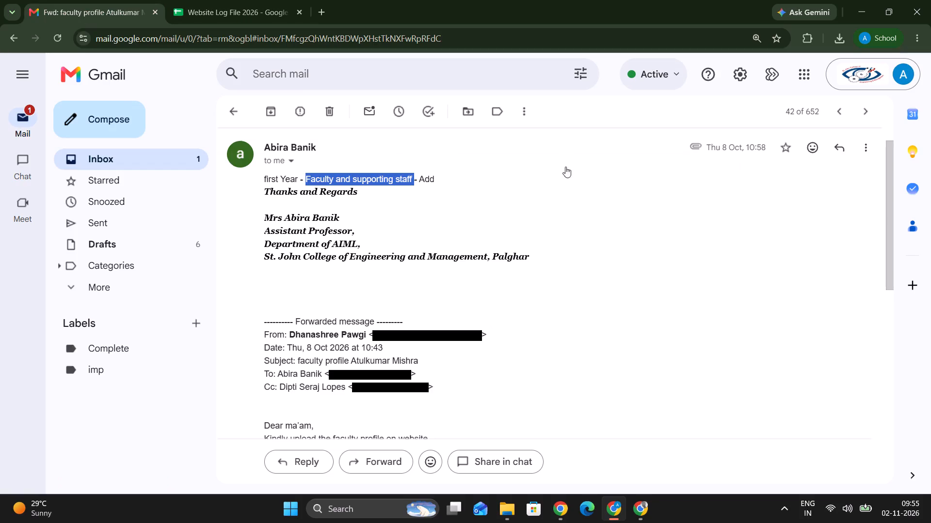
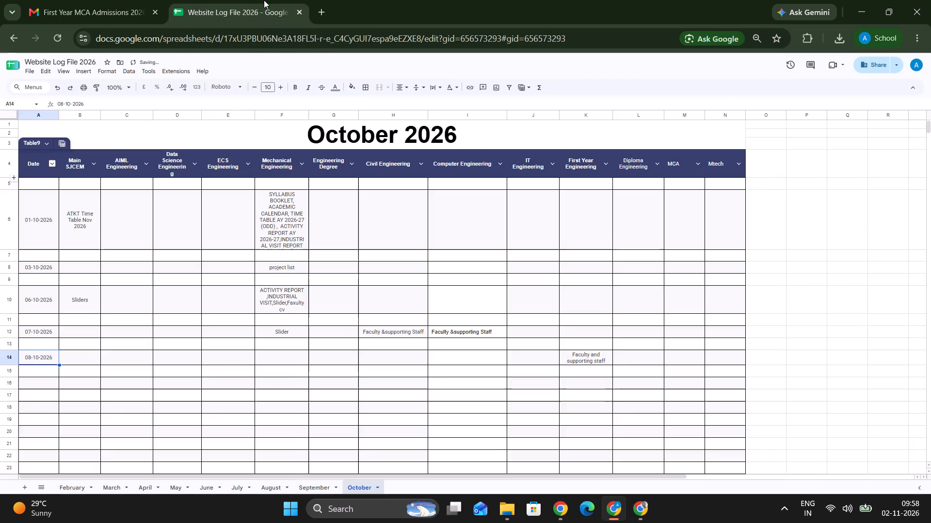
# Switch back to Gmail to check the "First Year MCA Admissions 2026-27 Website update" email conversation.
pyautogui.click(131, 0)
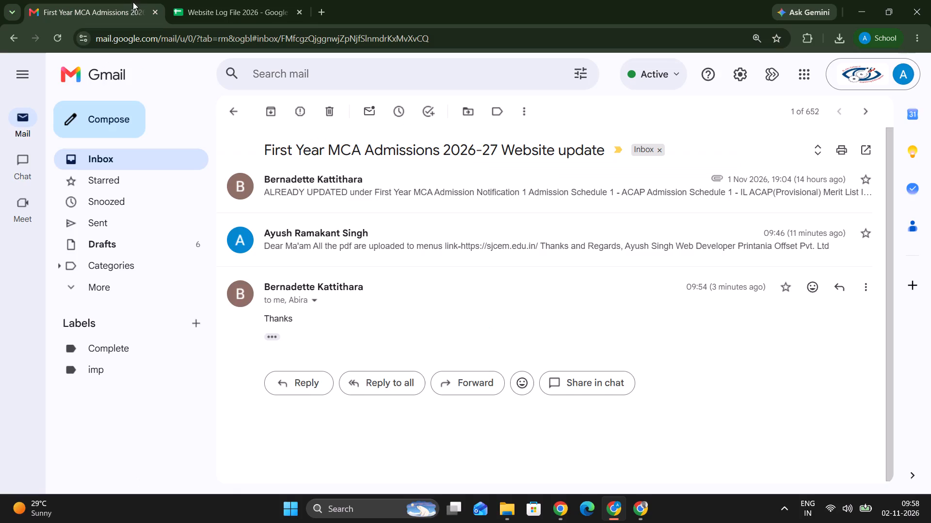
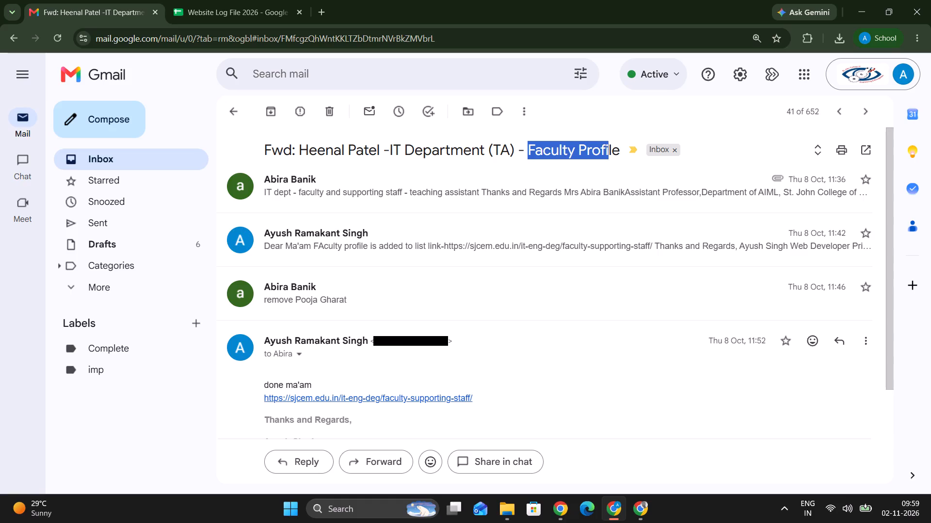
pyautogui.moveTo(615, 151); pyautogui.dragTo(619, 151)
pyautogui.hotkey('ctrl', 'c')
pyautogui.click(242, 0)
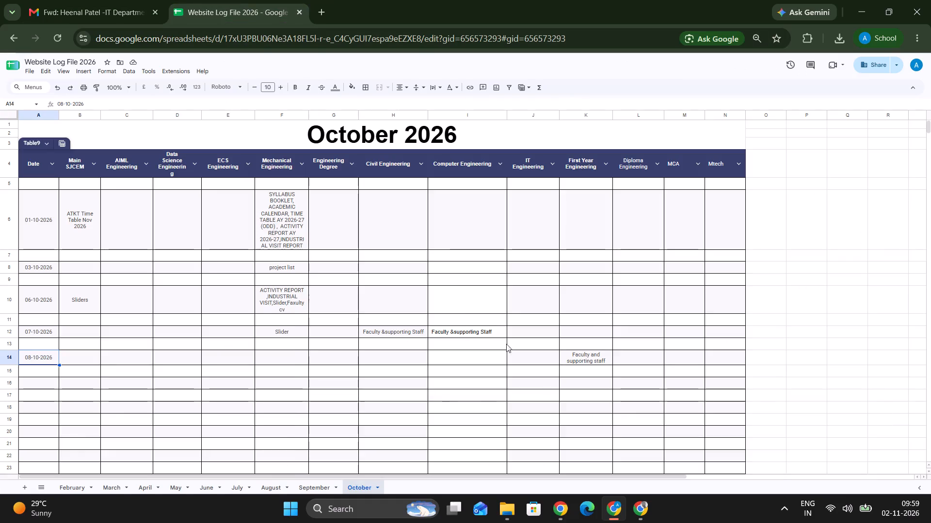
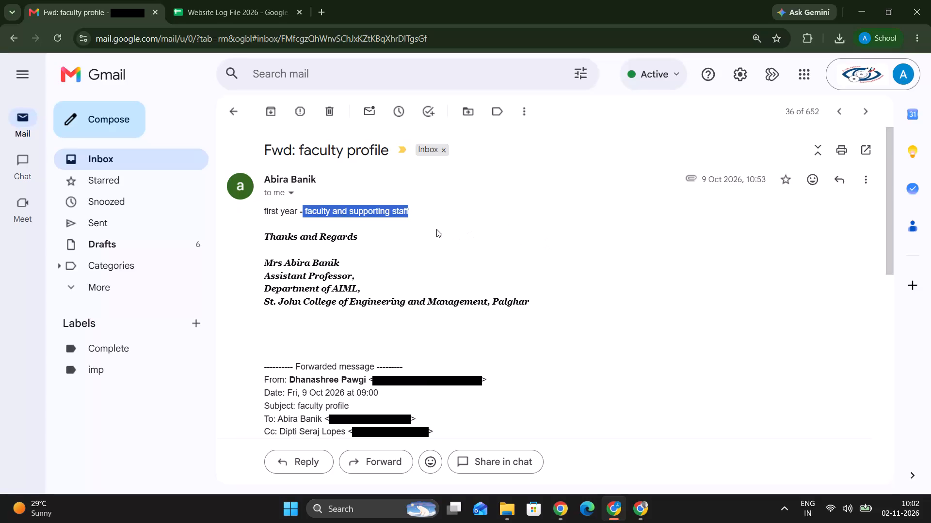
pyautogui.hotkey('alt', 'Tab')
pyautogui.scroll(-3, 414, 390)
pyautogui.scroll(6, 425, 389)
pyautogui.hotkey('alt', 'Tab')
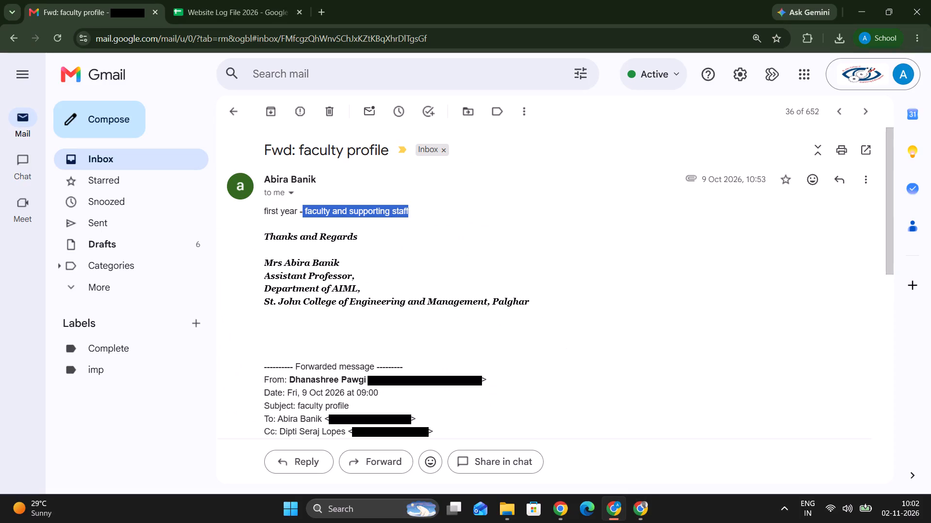
# Copy "faculty and supporting staff" from the "Fwd: faculty profile" email into the First Year Engineering cell for 09-10-2026 in the October sheet.
pyautogui.click(265, 0)
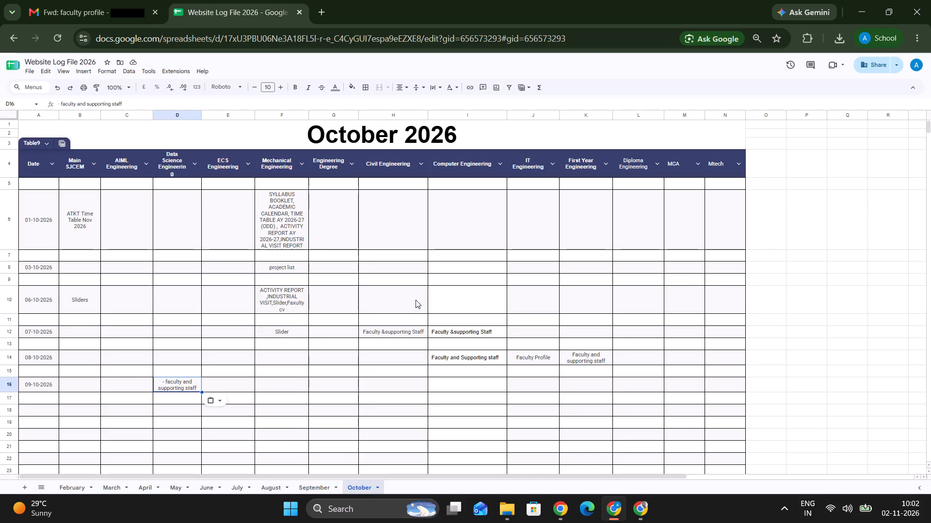
pyautogui.click(113, 0)
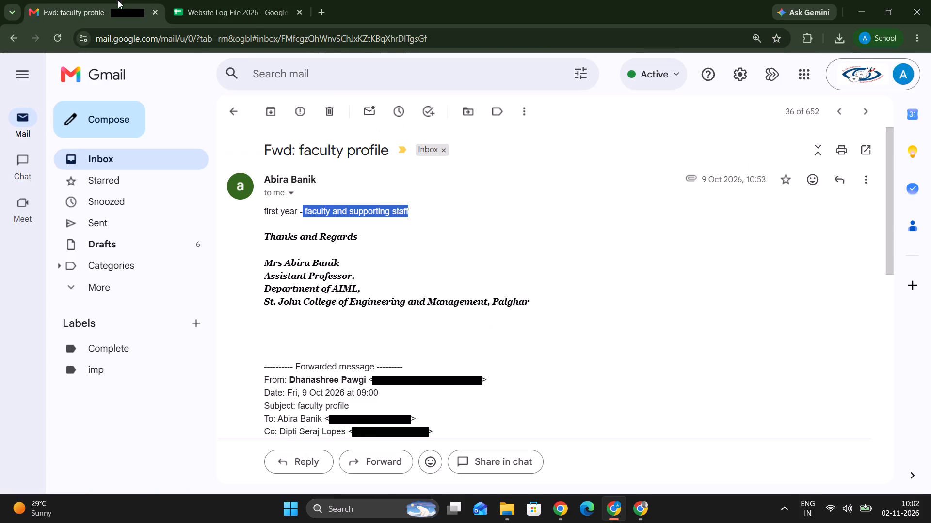
pyautogui.rightClick(332, 215)
pyautogui.click(363, 227)
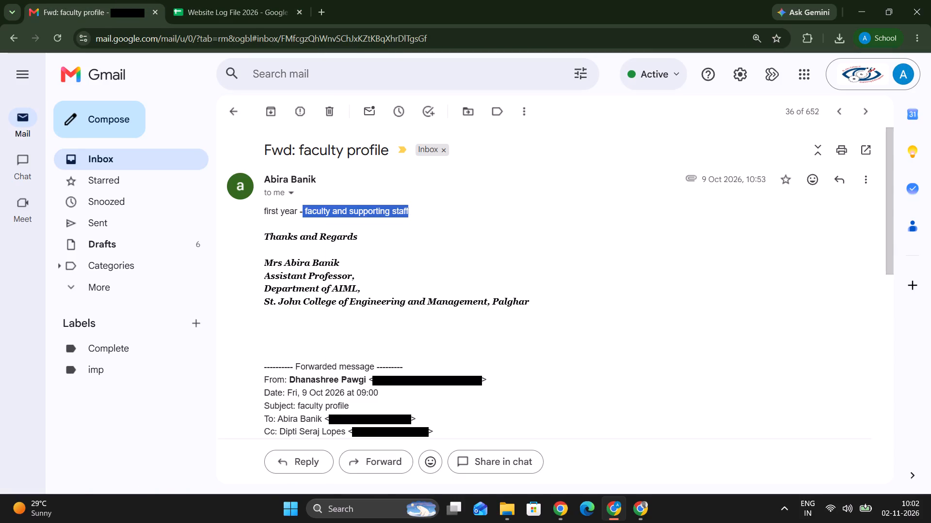
pyautogui.click(259, 0)
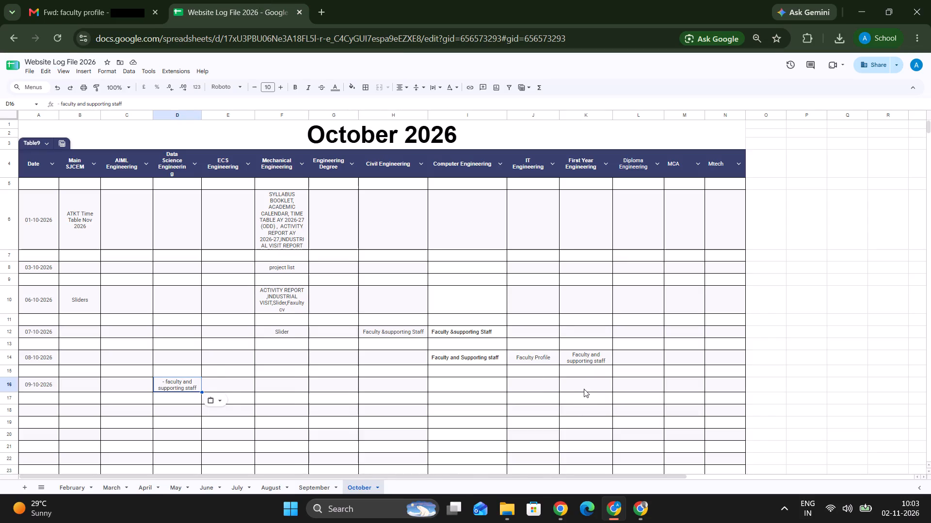
pyautogui.click(584, 389)
pyautogui.hotkey('ctrl', 'shift', 'v')
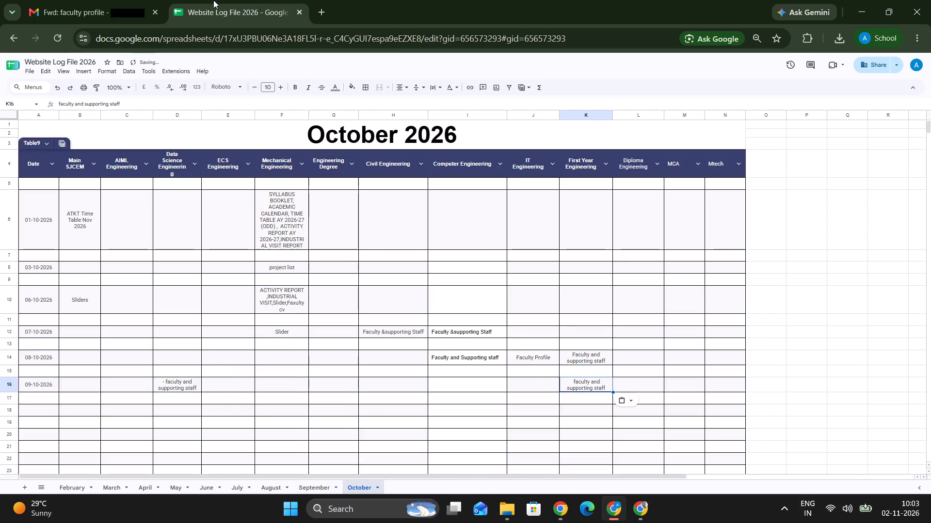
# Check the newer email "Fwd: DISPLAY ATTACHED IMAGE ON MECH WEBSITE" and its attachment, and enter "Sliders" under Mechanical Engineering for 09-10-2026.
pyautogui.click(128, 0)
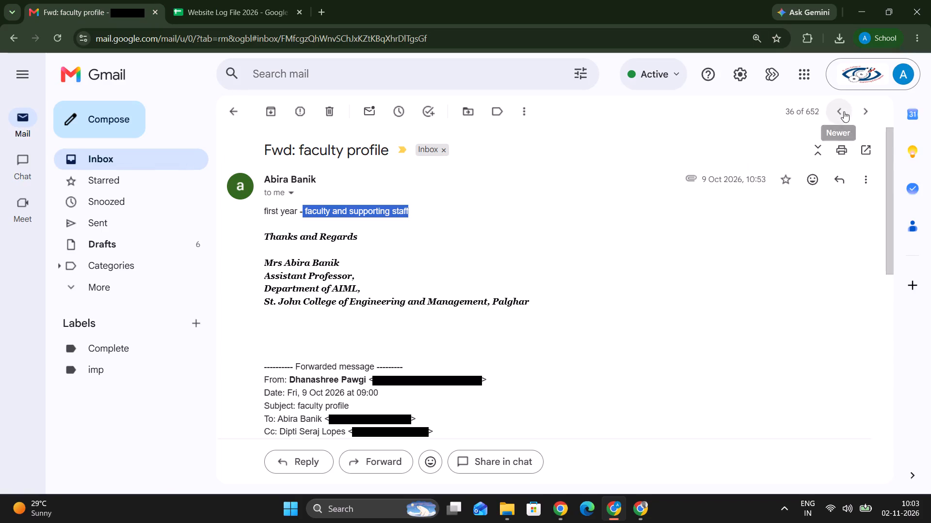
pyautogui.click(844, 111)
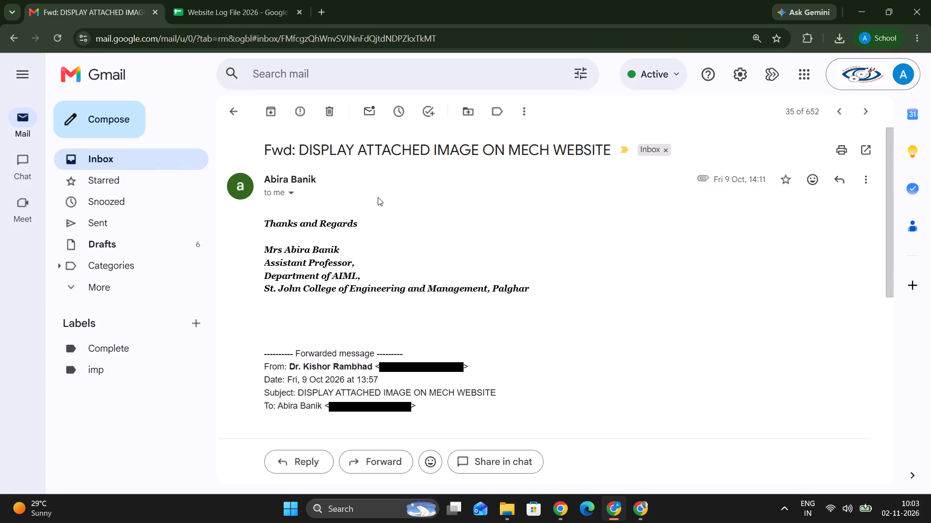
pyautogui.scroll(-7, 336, 232)
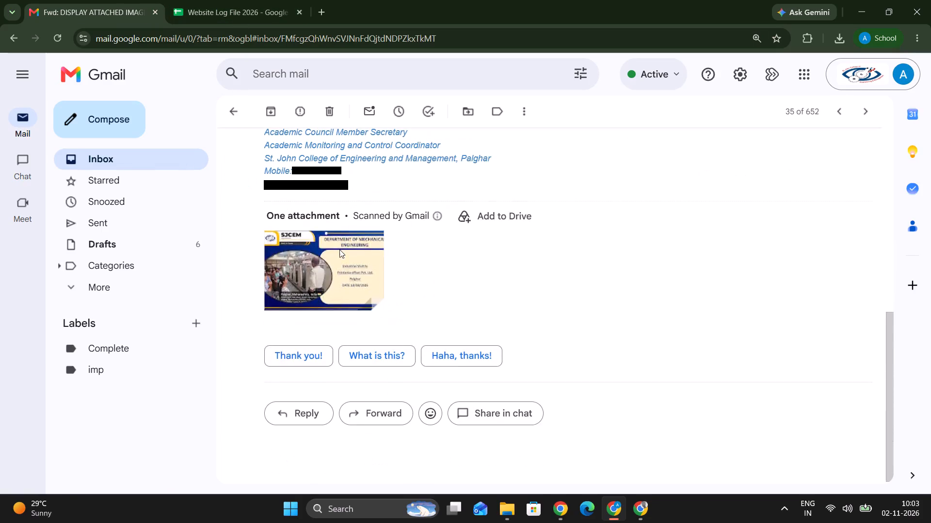
pyautogui.scroll(7, 351, 261)
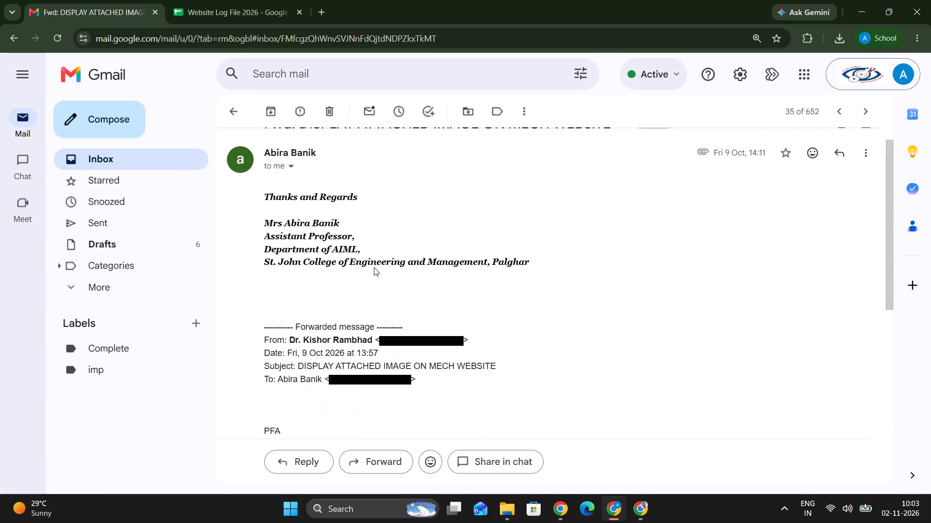
pyautogui.scroll(2, 374, 267)
pyautogui.click(243, 0)
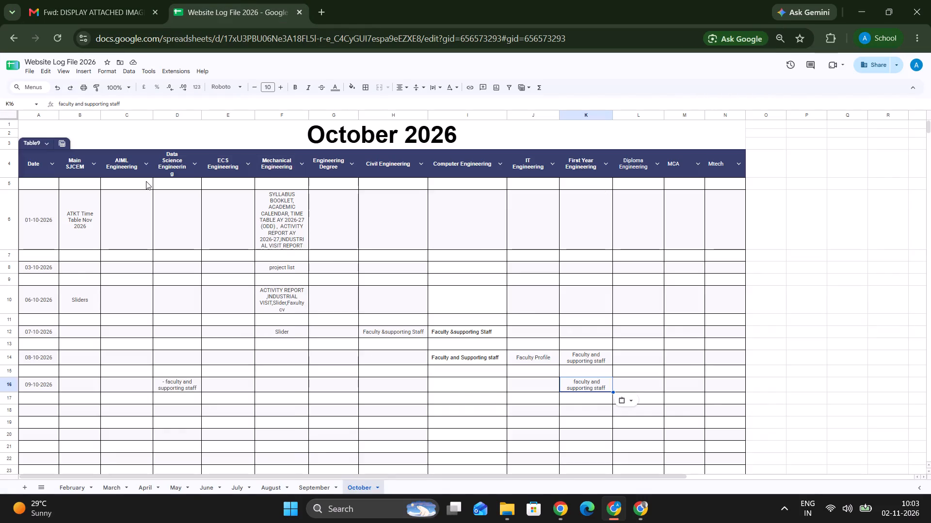
pyautogui.doubleClick(286, 389)
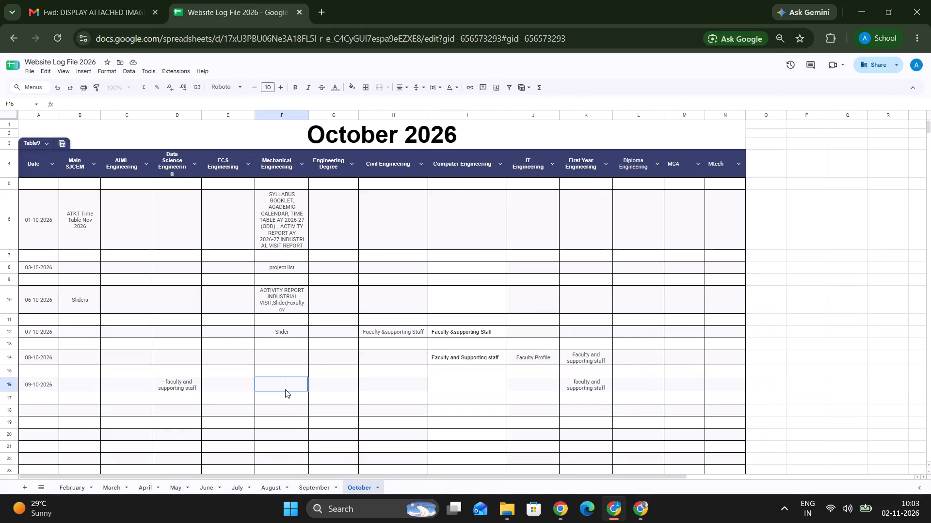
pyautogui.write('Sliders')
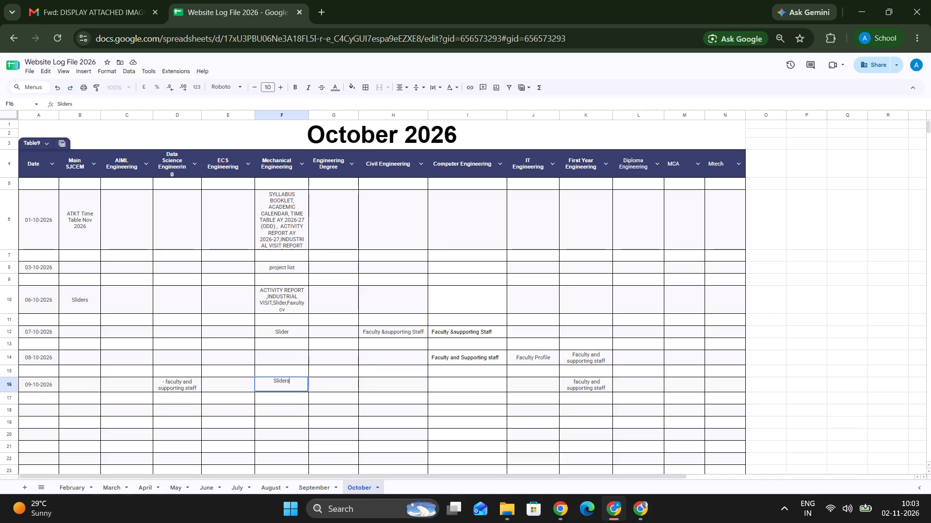
# Review the newer email "Fwd: Request to upload reports on website" and copy "reports" from its subject into the Computer Engineering cell for 09-10-2026.
pyautogui.click(104, 0)
pyautogui.click(835, 115)
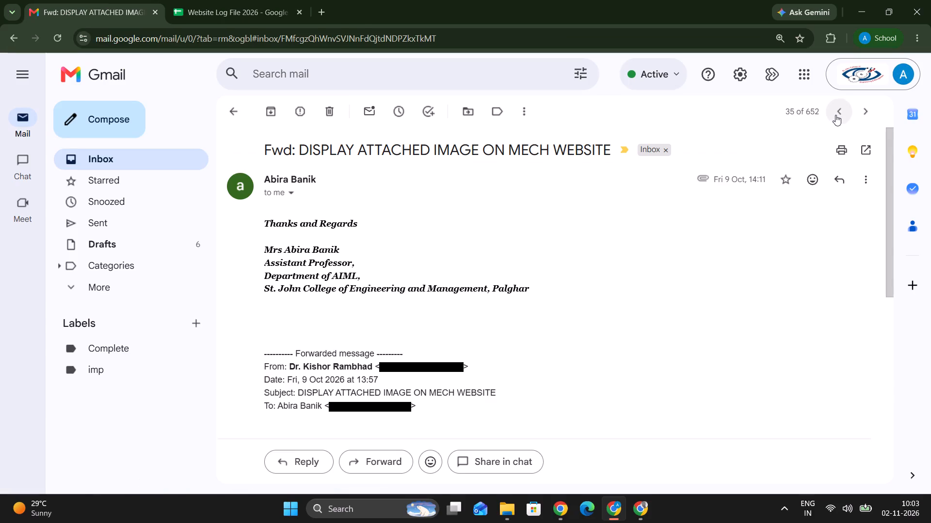
pyautogui.click(367, 193)
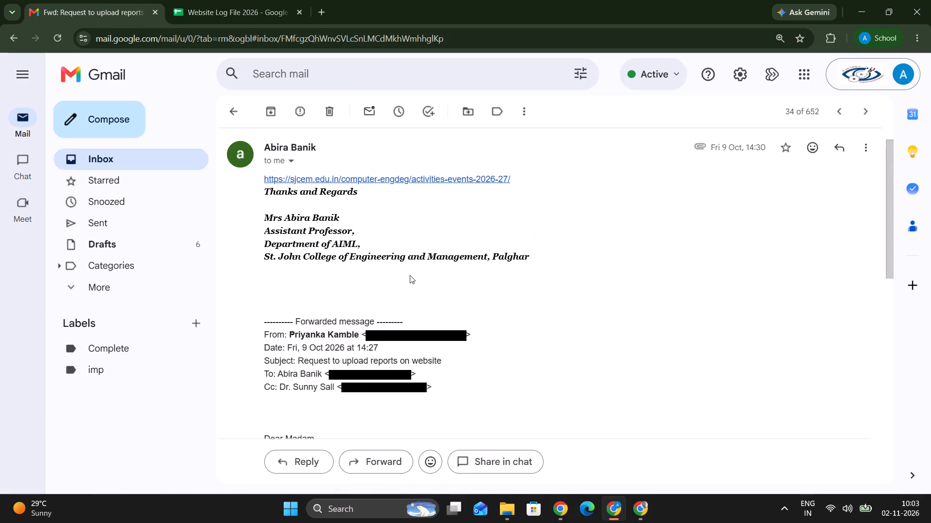
pyautogui.scroll(-6, 433, 283)
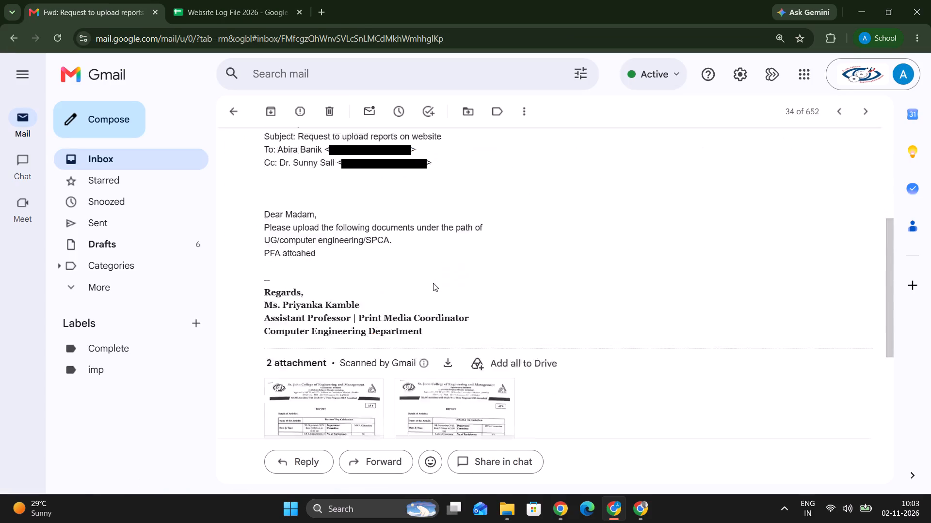
pyautogui.scroll(-2, 433, 283)
pyautogui.scroll(9, 368, 298)
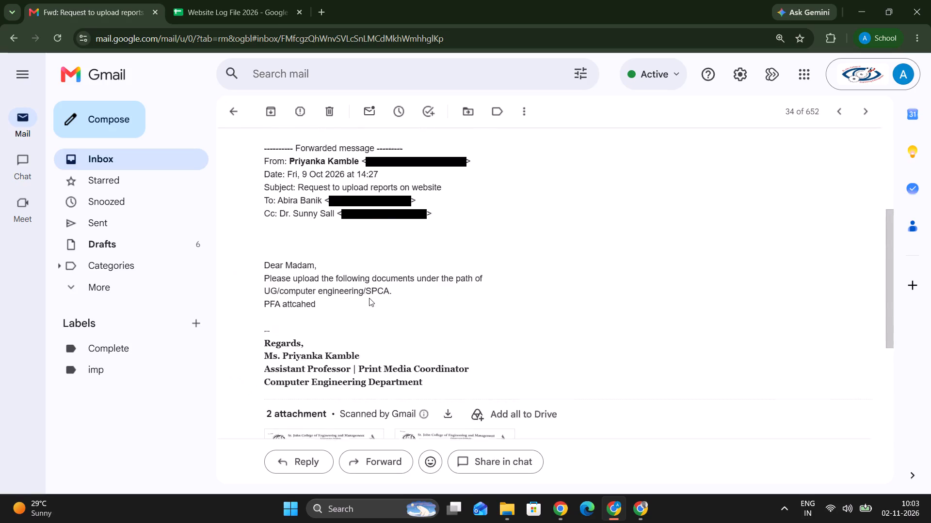
pyautogui.scroll(2, 369, 298)
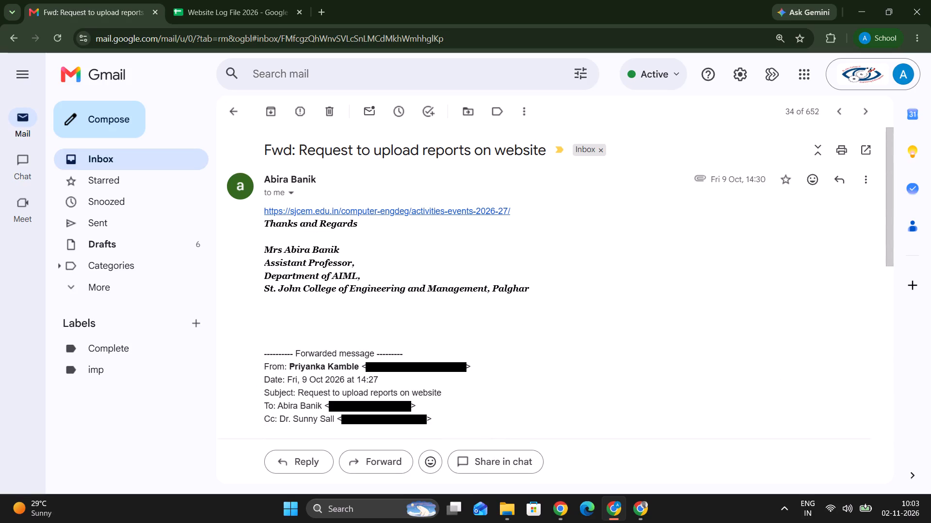
pyautogui.moveTo(421, 151); pyautogui.dragTo(470, 147)
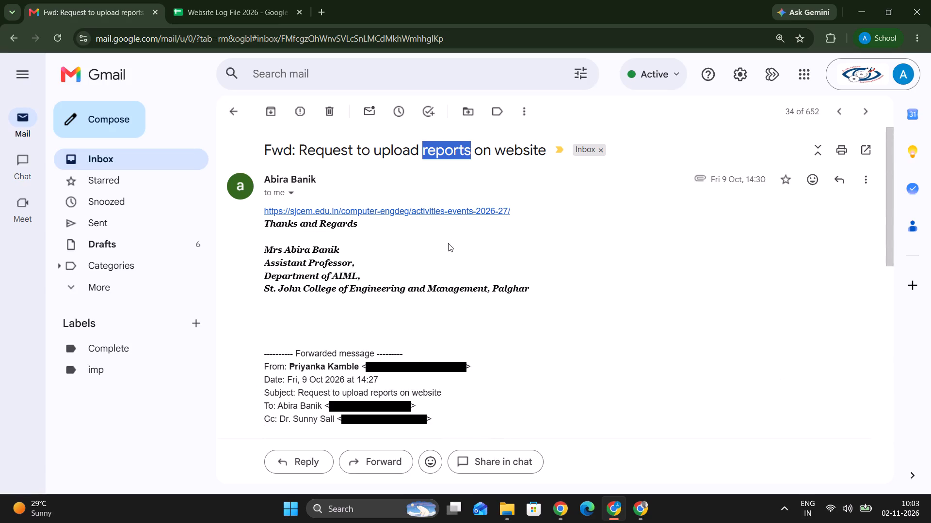
pyautogui.hotkey('ctrl', 'c')
pyautogui.click(195, 0)
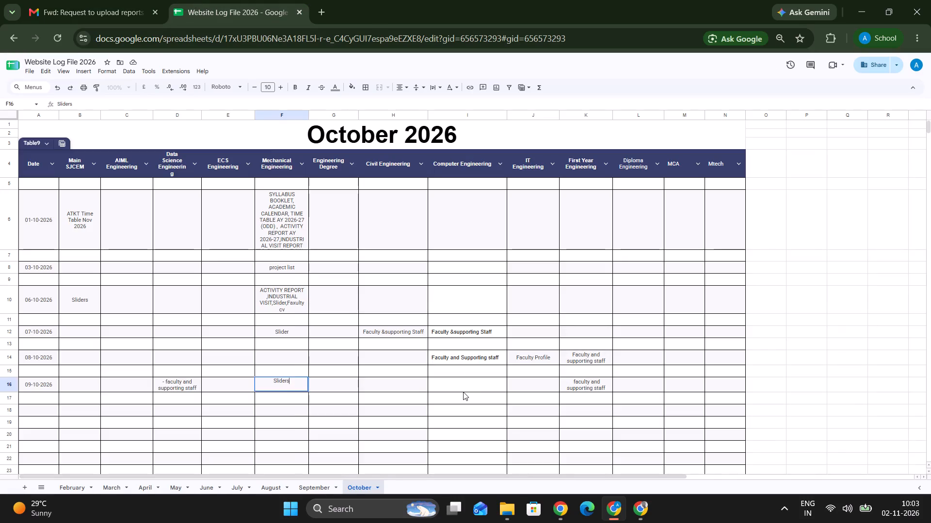
pyautogui.doubleClick(463, 392)
pyautogui.hotkey('ctrl', 'shift', 'v')
pyautogui.click(749, 420)
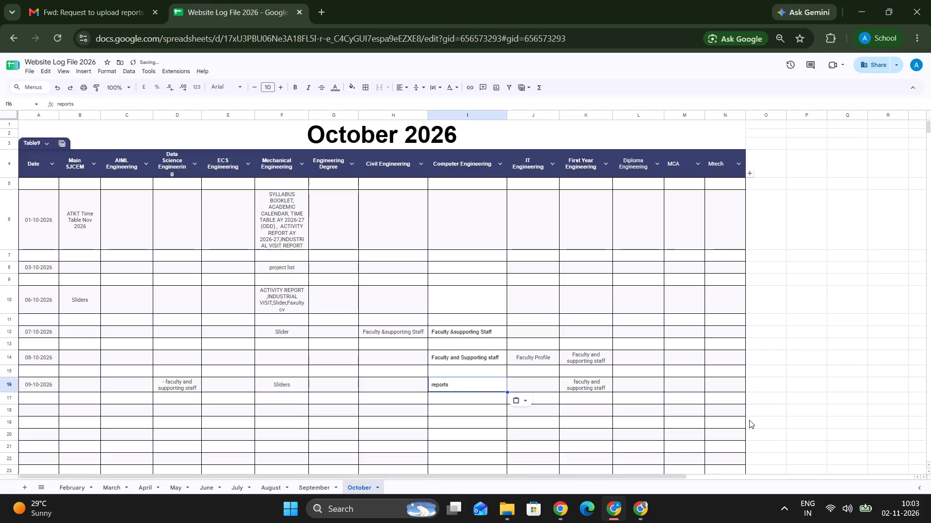
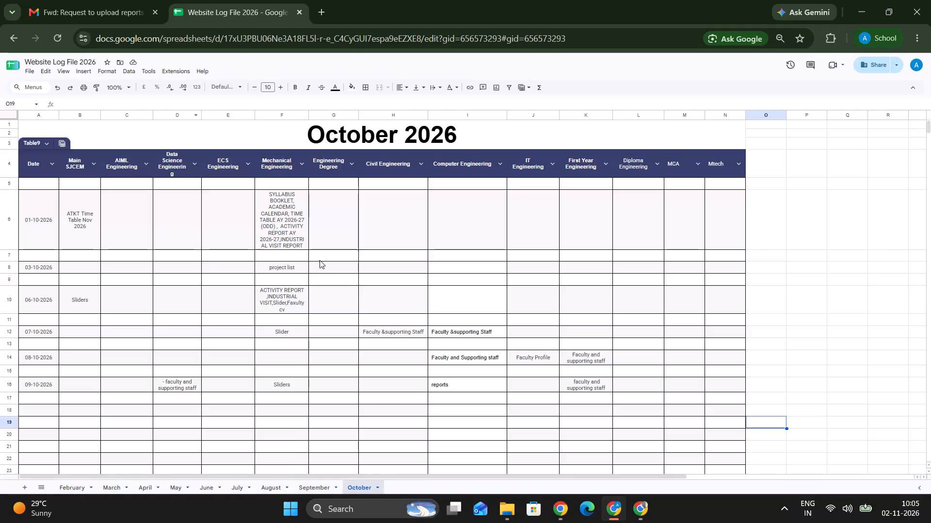
# Read the newer email "Fwd: DISPLAY IMAGE ON MECH WEBSITE" and check it against the Mechanical Engineering entry for 09-10-2026 in the log.
pyautogui.click(129, 0)
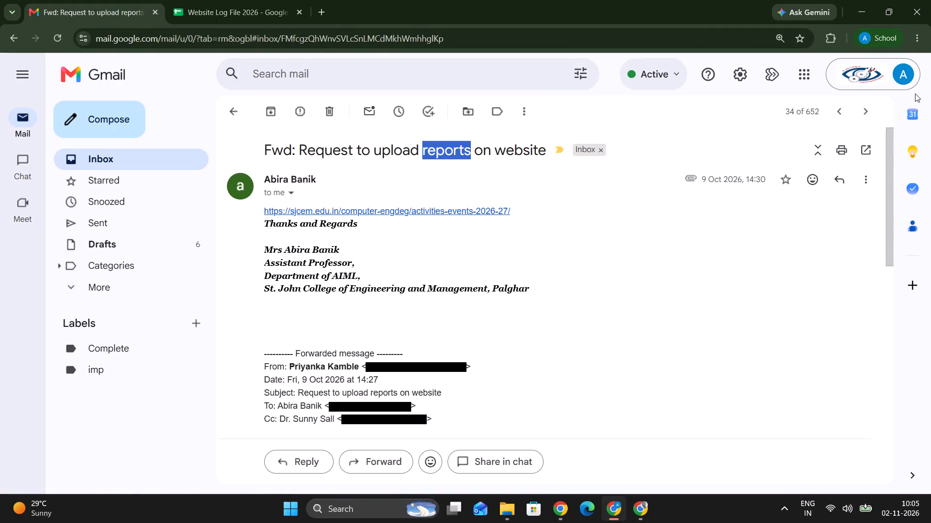
pyautogui.click(836, 120)
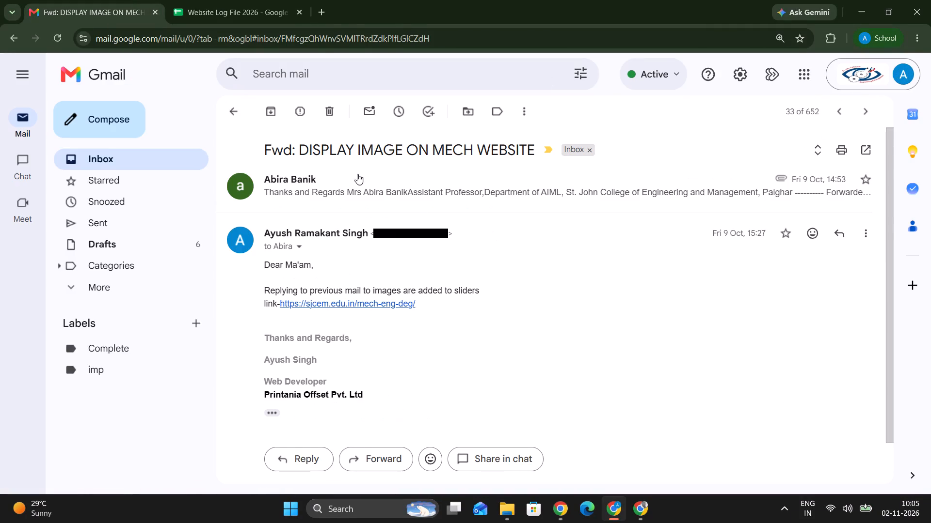
pyautogui.scroll(-3, 491, 247)
pyautogui.click(217, 0)
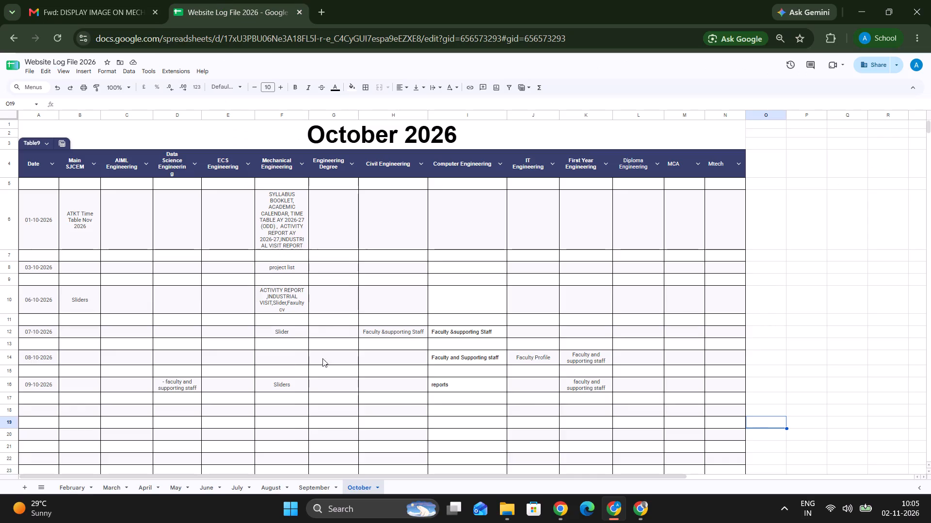
pyautogui.click(135, 7)
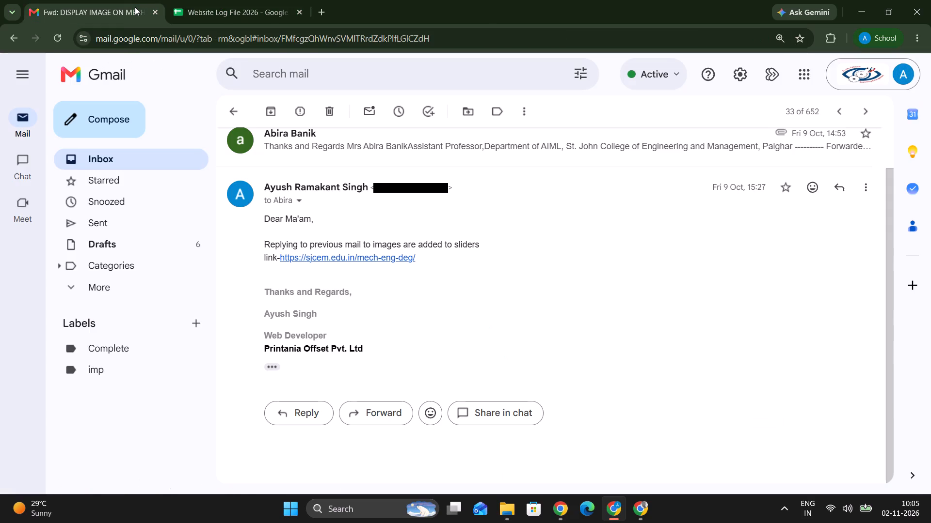
pyautogui.click(221, 1)
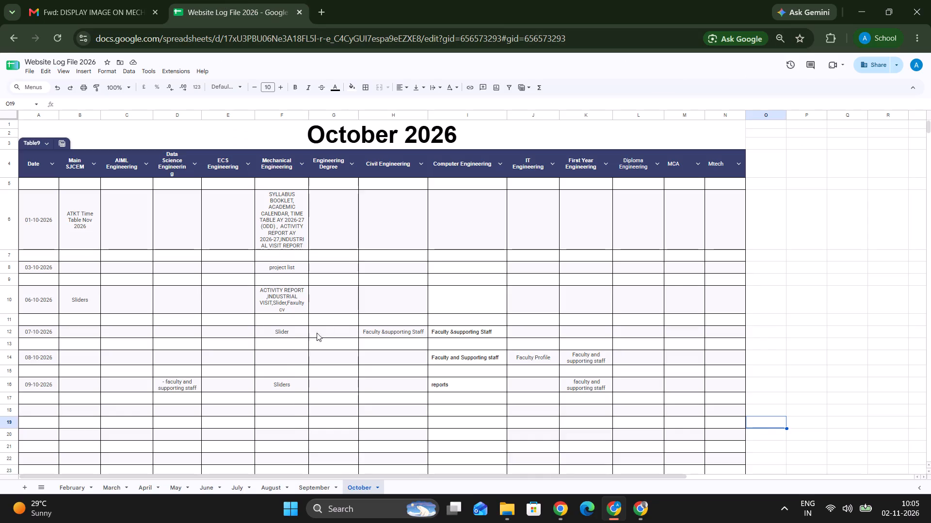
pyautogui.click(295, 387)
# Go to the newer email "Request to update the slides and Website" and expand its original request message to read it.
pyautogui.click(110, 0)
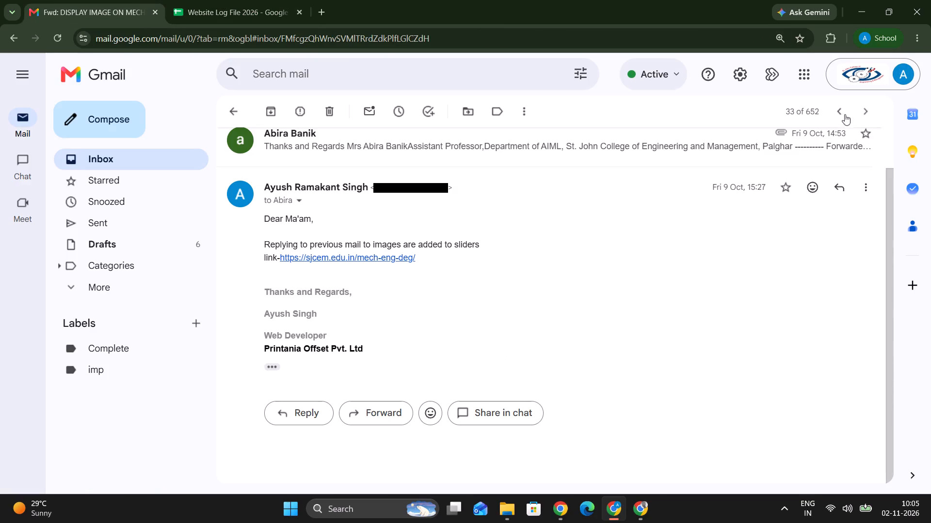
pyautogui.click(835, 111)
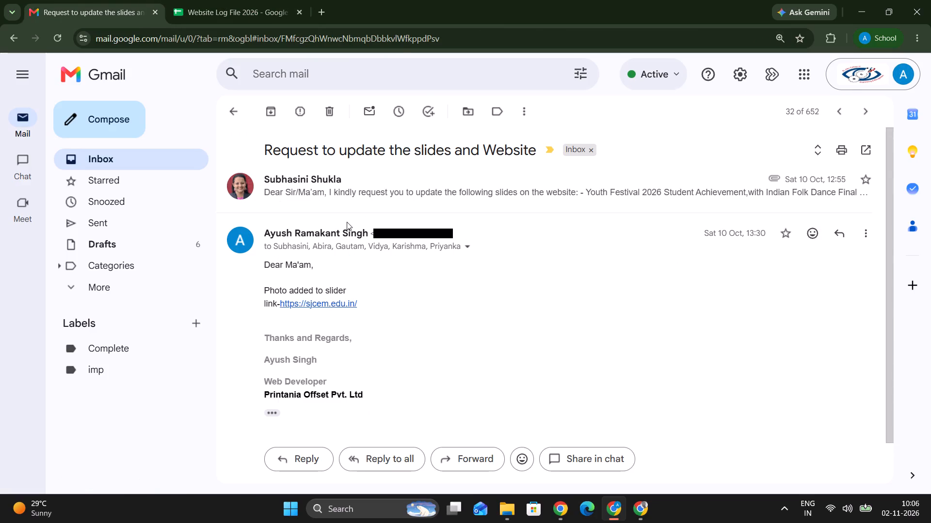
pyautogui.click(337, 207)
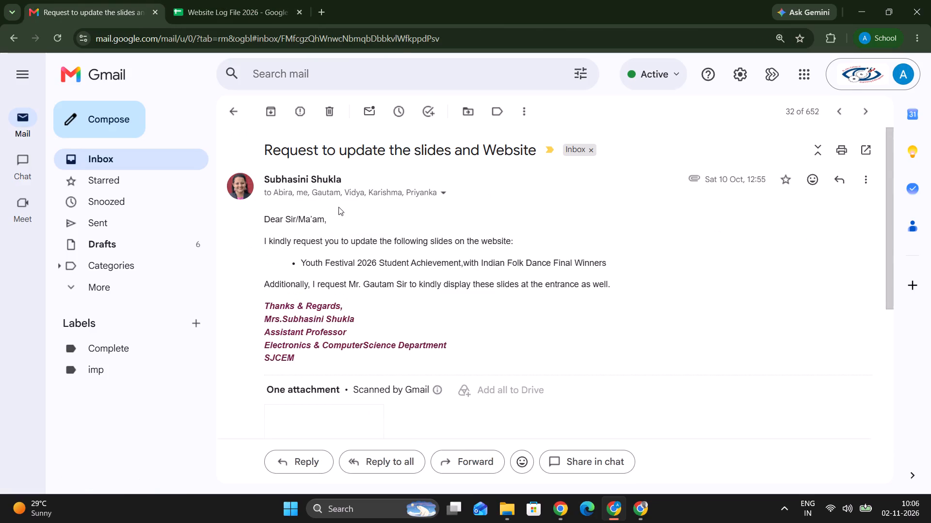
# Copy the 09-10-2026 date into the Date cell of row 18 in the October sheet and open that cell for editing.
pyautogui.click(197, 0)
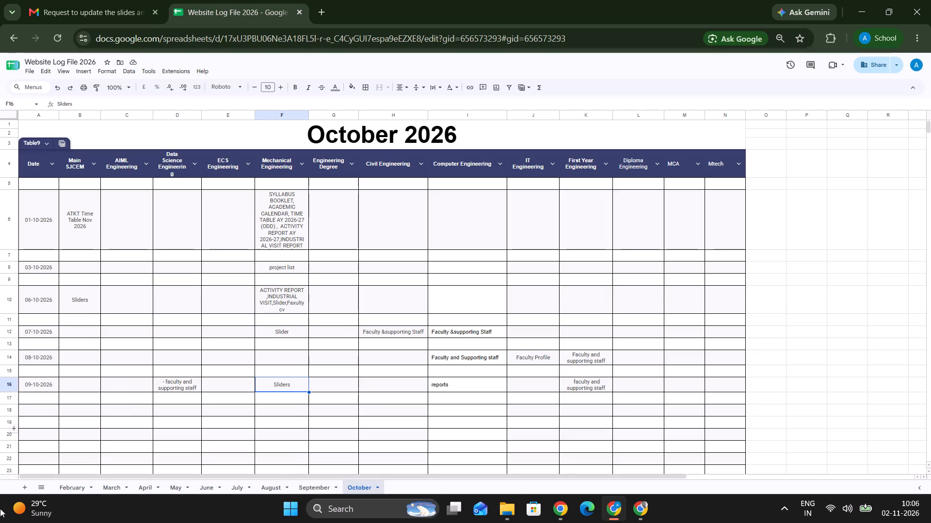
pyautogui.click(51, 385)
pyautogui.hotkey('ctrl', 'c')
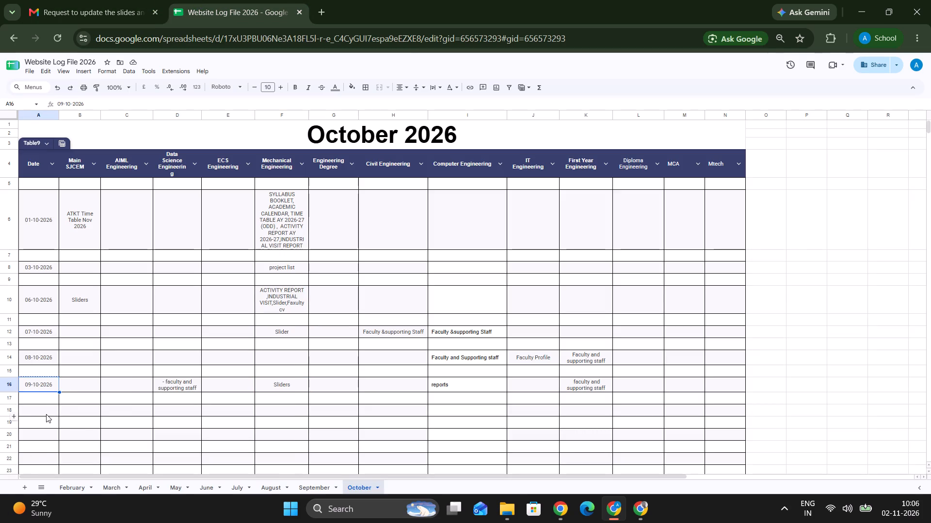
pyautogui.click(46, 413)
pyautogui.hotkey('ctrl', 'v')
pyautogui.doubleClick(50, 411)
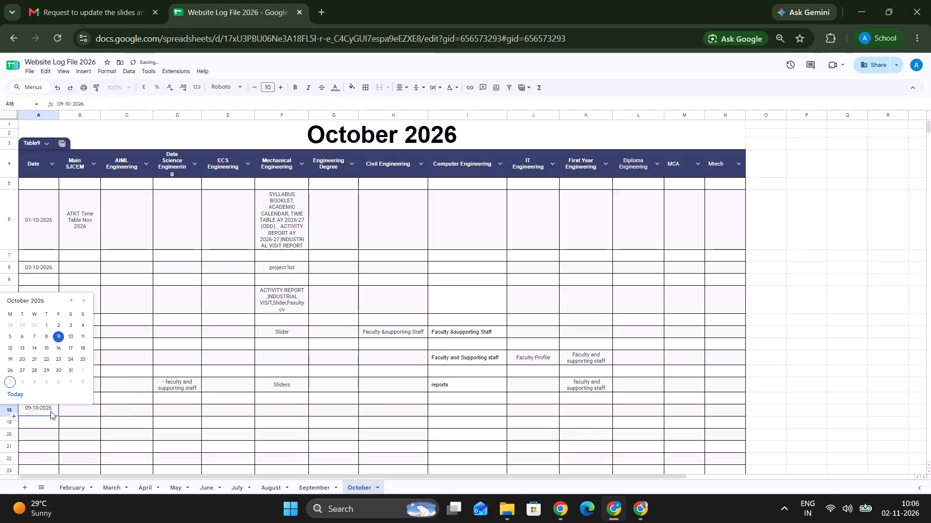
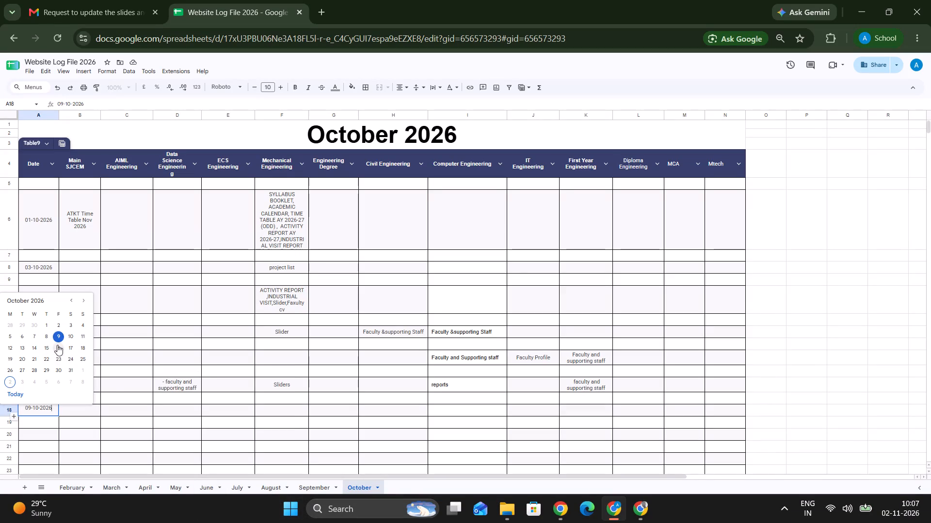
# Set the copied date in row 18 of the October sheet to 10-10-2026.
pyautogui.click(68, 335)
pyautogui.click(57, 0)
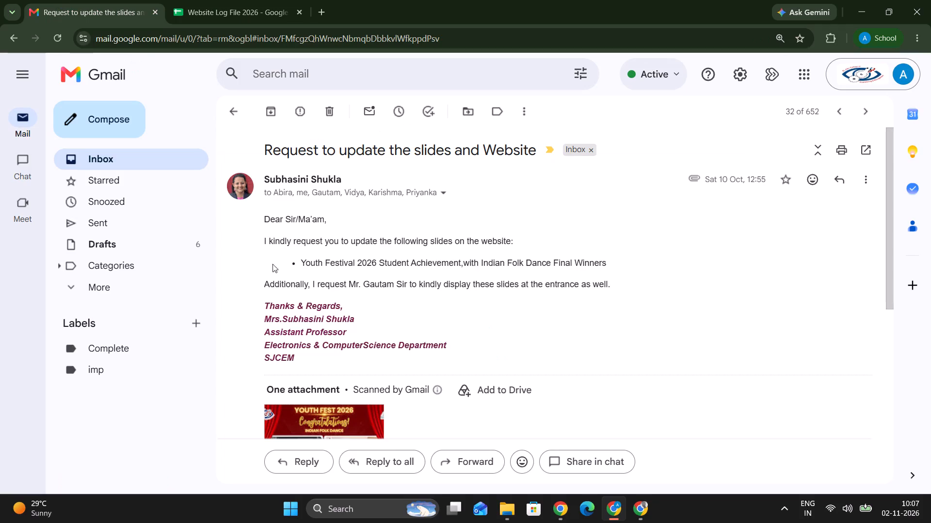
pyautogui.scroll(-6, 432, 271)
pyautogui.scroll(1, 432, 272)
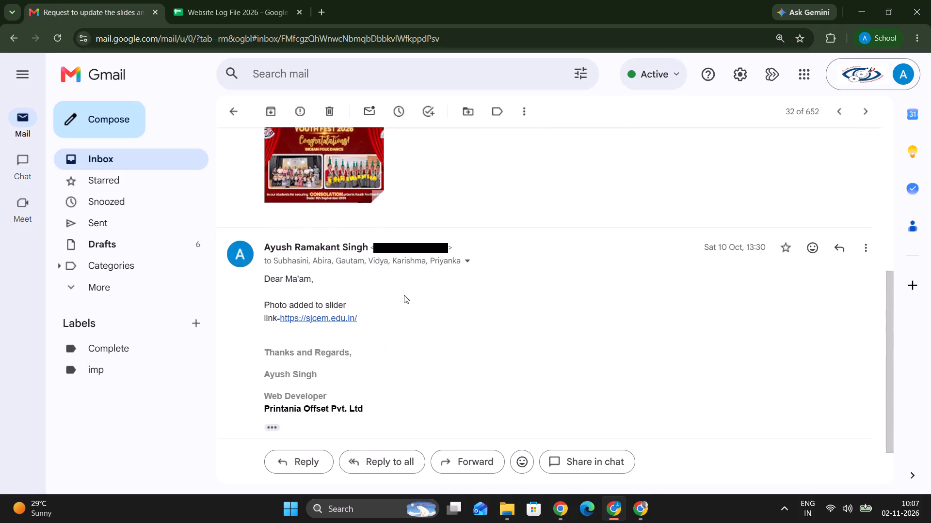
pyautogui.scroll(1, 385, 287)
pyautogui.moveTo(363, 362); pyautogui.dragTo(325, 363)
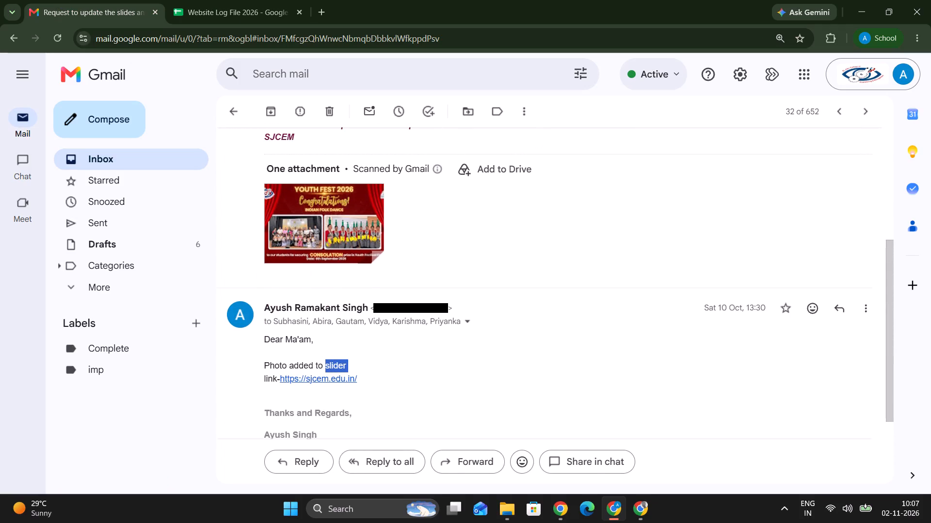
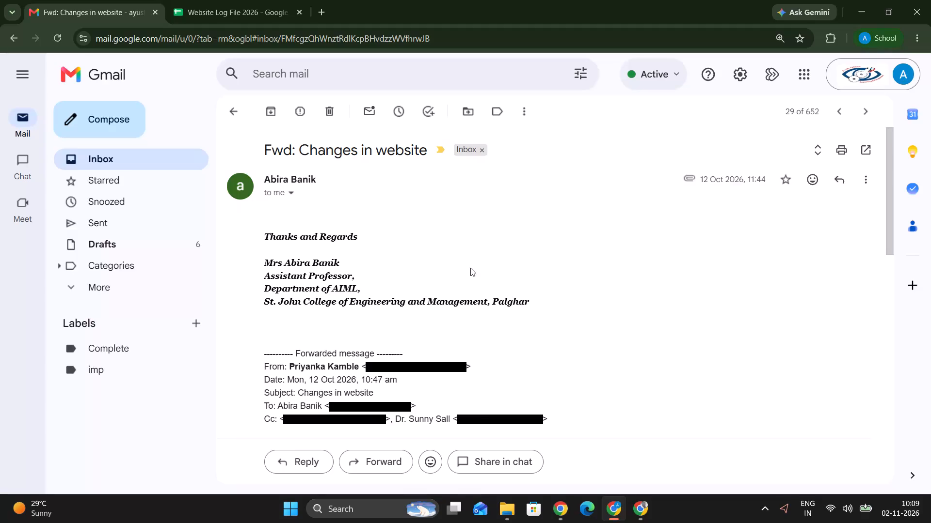
# Examine the "Fwd: Changes in website" email: the requested computer engineering changes, the attachments and the replies sent.
pyautogui.scroll(-7, 465, 268)
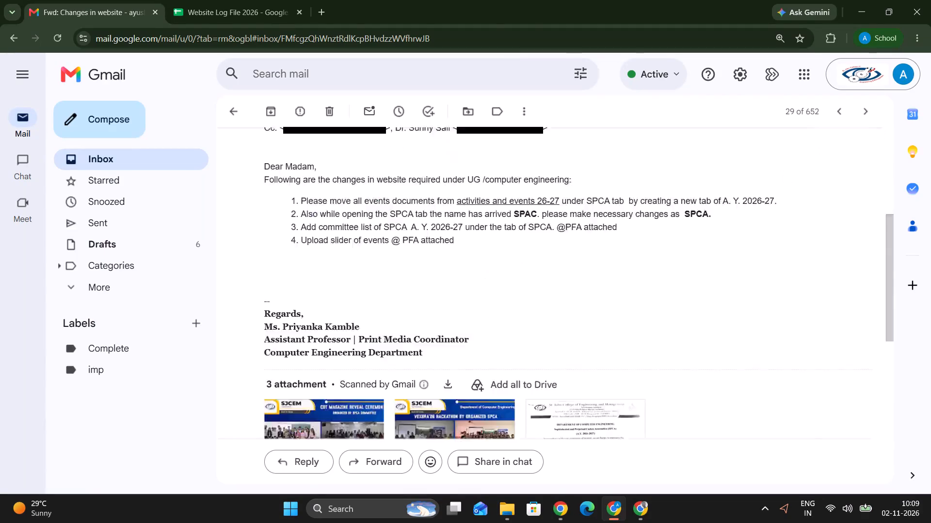
pyautogui.scroll(-4, 556, 304)
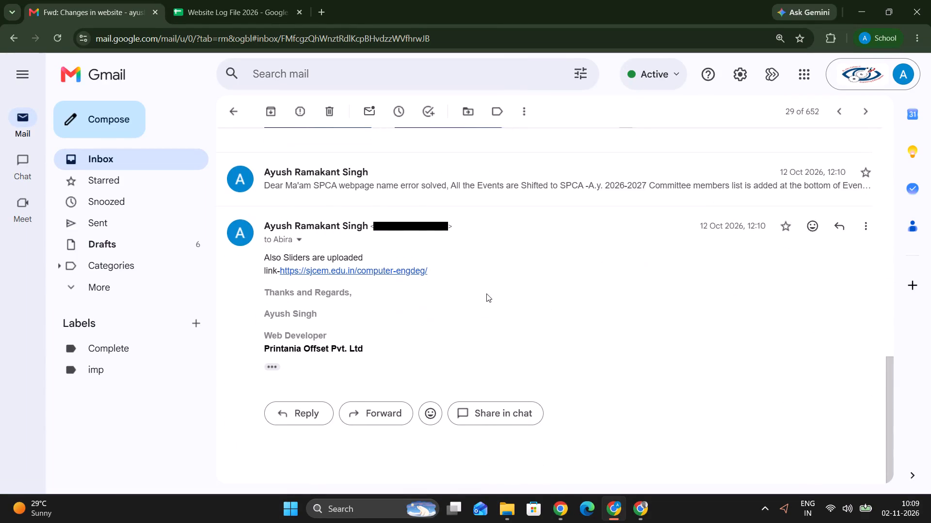
pyautogui.scroll(1, 486, 293)
pyautogui.scroll(3, 381, 266)
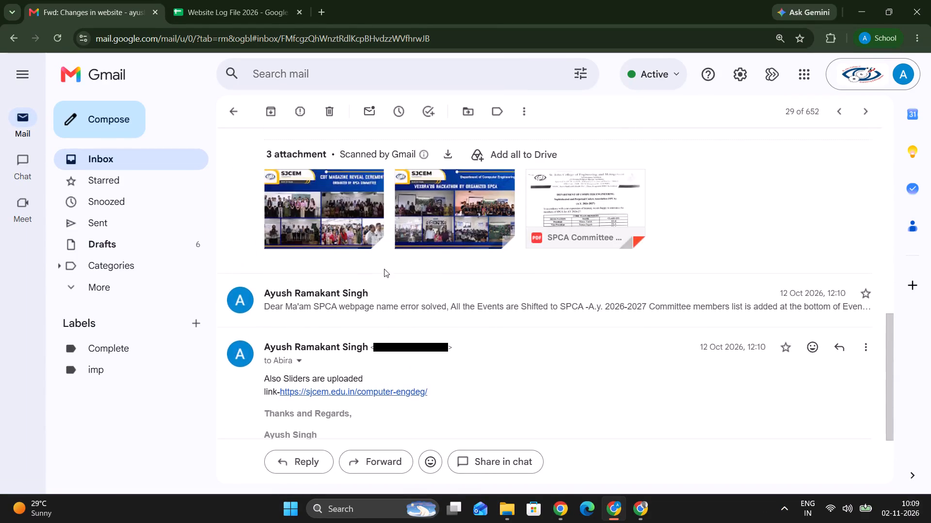
pyautogui.scroll(7, 384, 269)
pyautogui.scroll(-6, 386, 269)
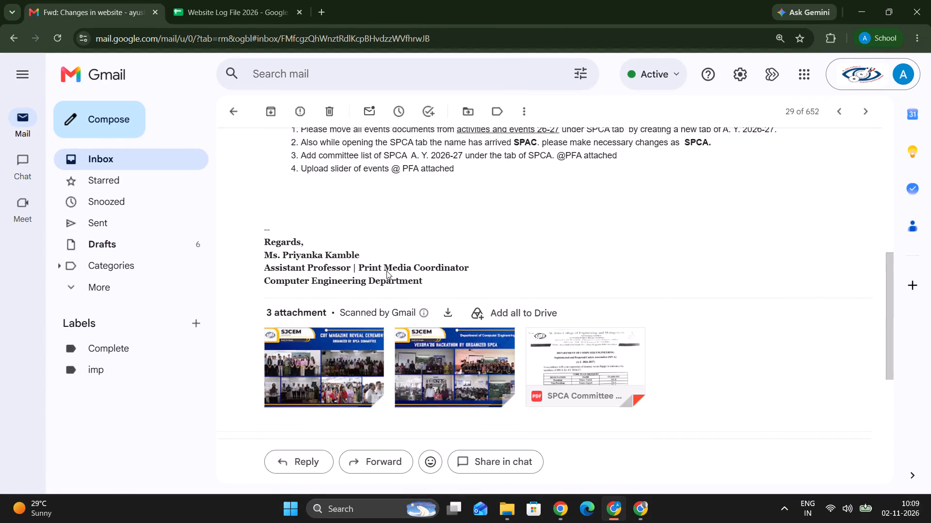
pyautogui.scroll(2, 445, 259)
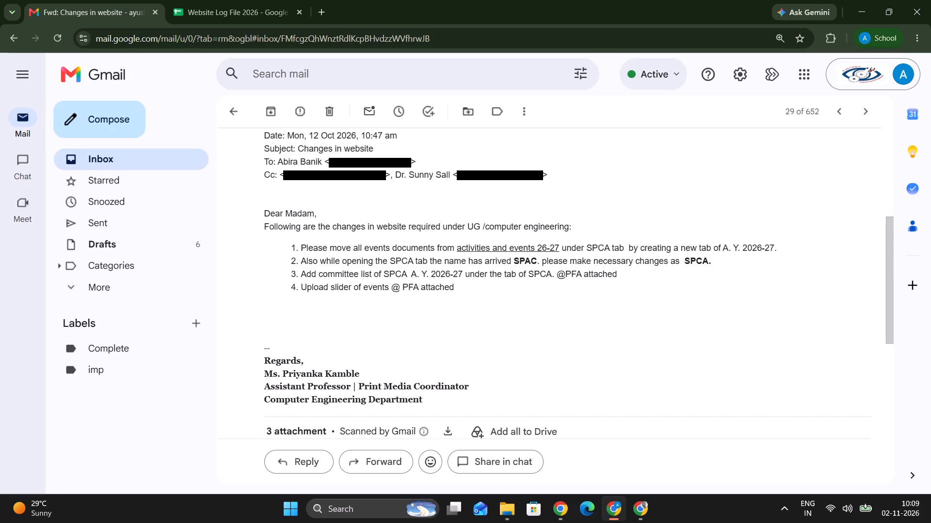
pyautogui.scroll(-3, 467, 294)
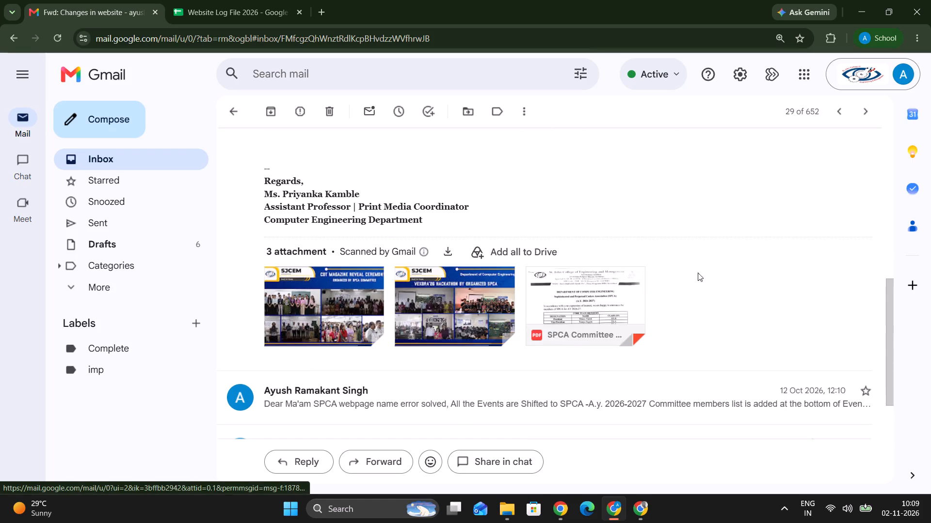
pyautogui.scroll(-4, 619, 255)
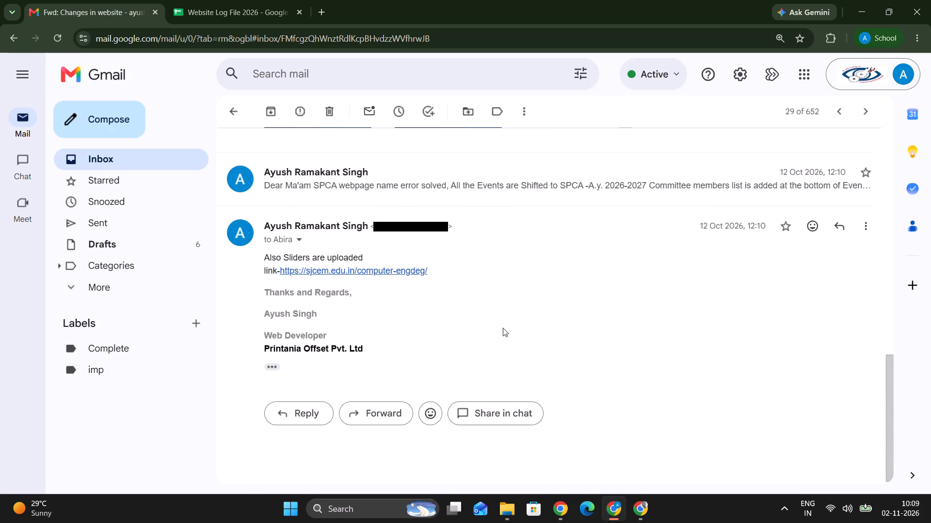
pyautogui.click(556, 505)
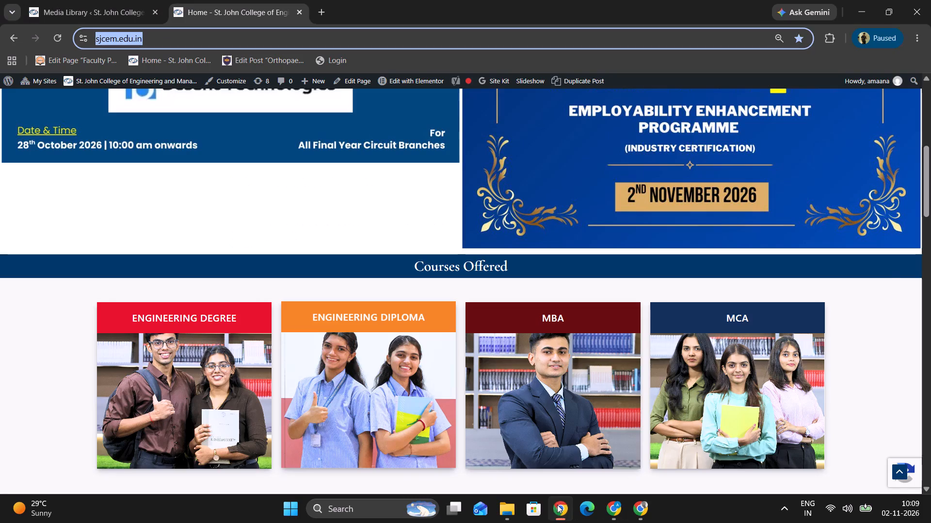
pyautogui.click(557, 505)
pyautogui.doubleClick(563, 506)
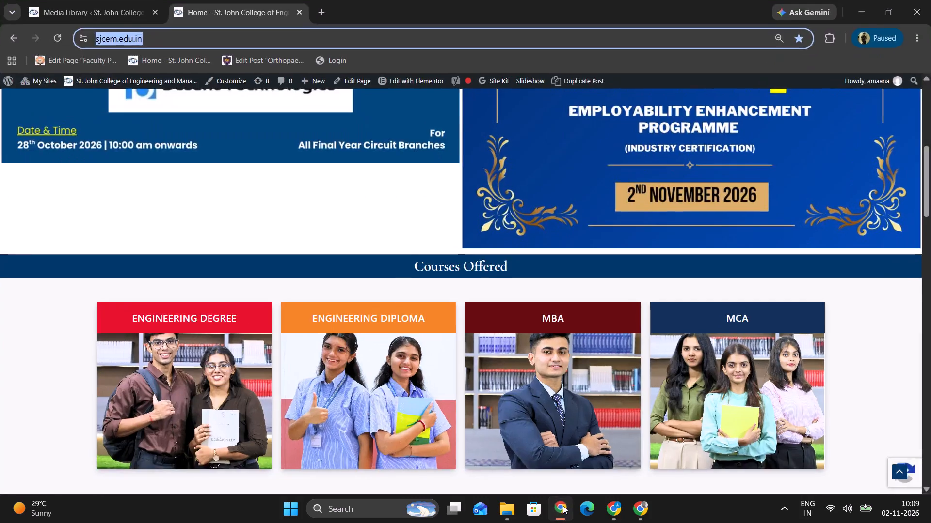
# In the Website Log File 2026 spreadsheet's October sheet, select the Computer Engineering cell in the 12-10-2026 row.
pyautogui.click(268, 17)
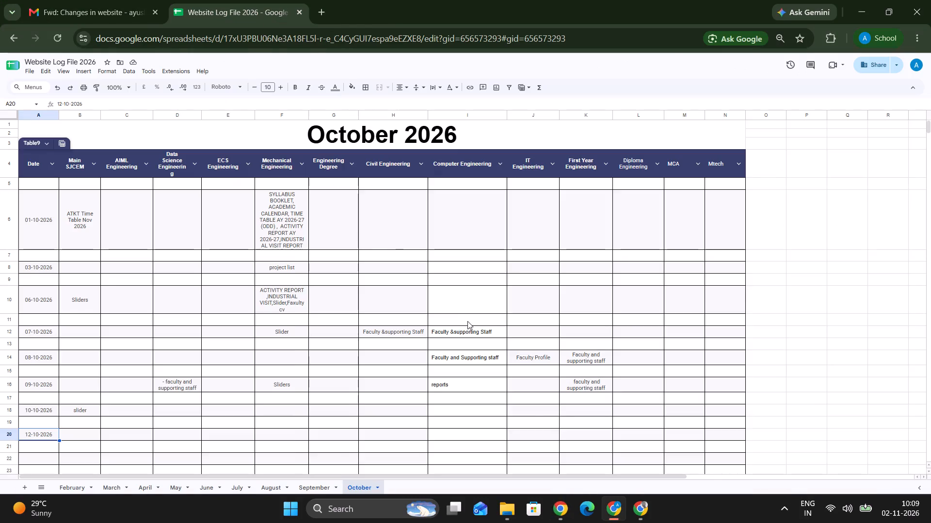
pyautogui.scroll(-1, 448, 362)
pyautogui.doubleClick(458, 362)
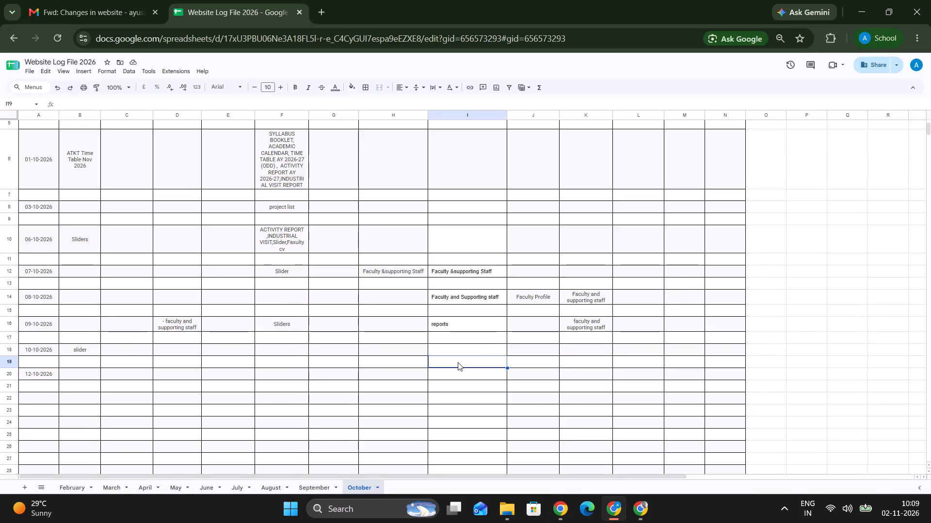
pyautogui.click(470, 377)
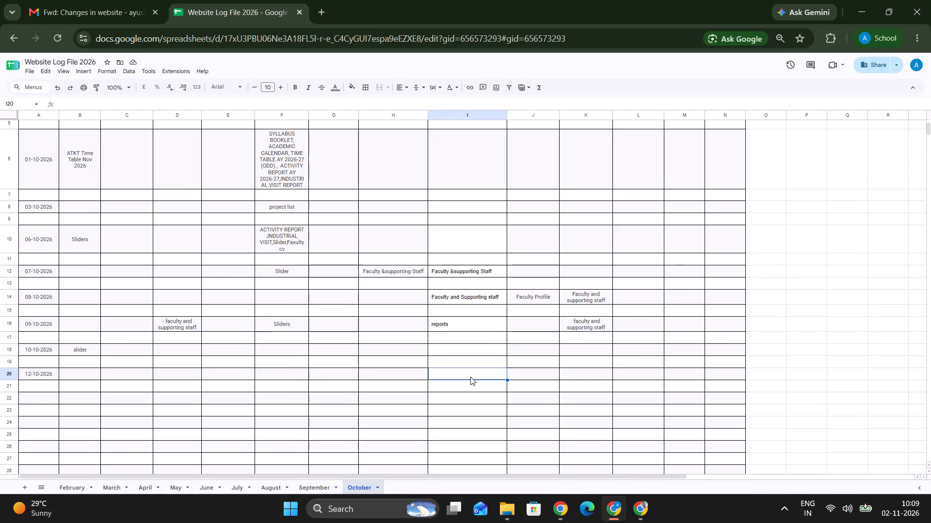
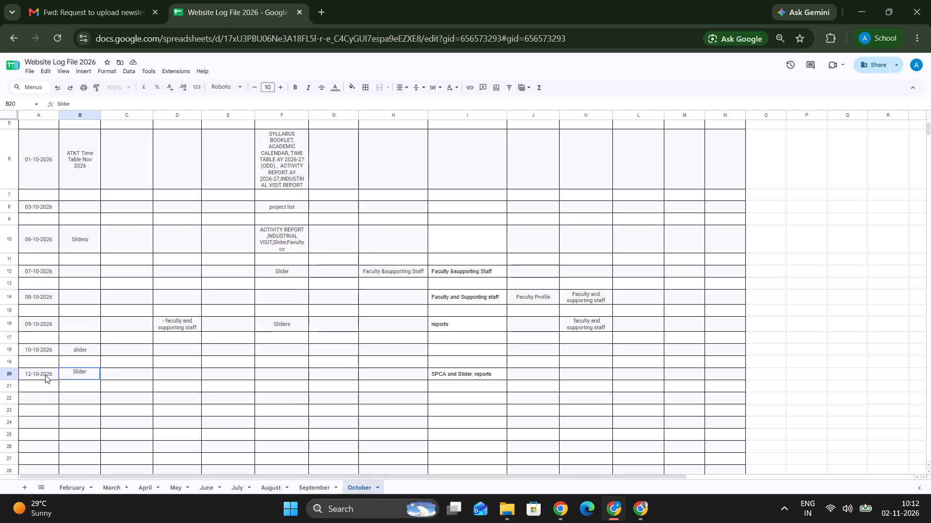
pyautogui.click(45, 375)
pyautogui.hotkey('ctrl', 'c')
pyautogui.moveTo(38, 392); pyautogui.dragTo(40, 397)
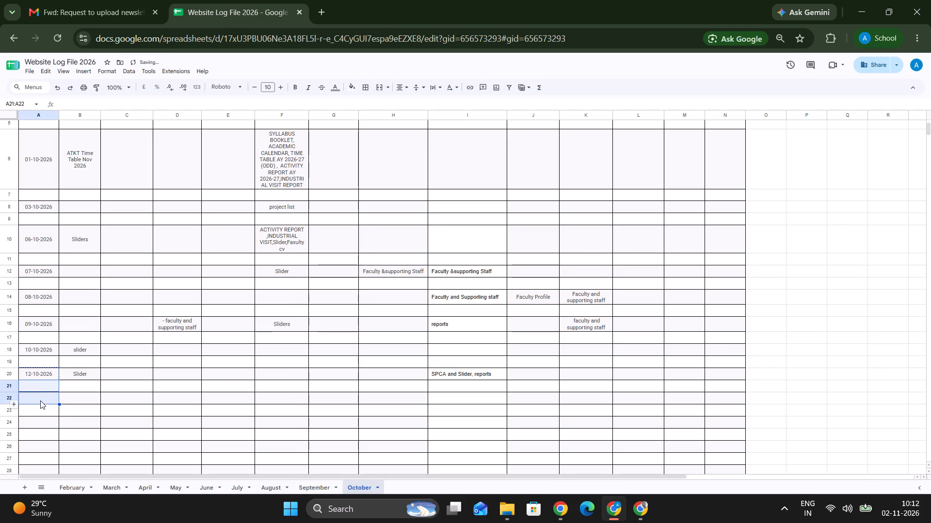
pyautogui.click(41, 406)
pyautogui.click(41, 399)
pyautogui.hotkey('ctrl', 'v')
pyautogui.doubleClick(43, 399)
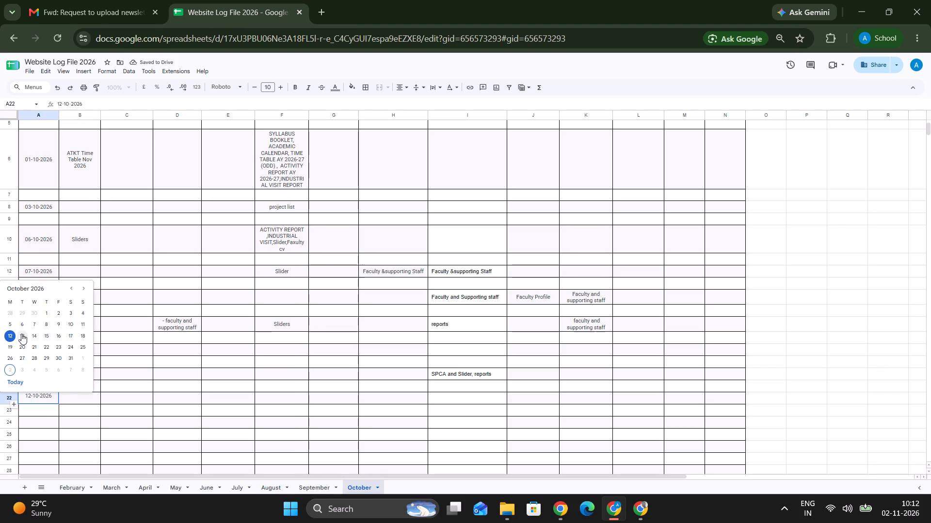
pyautogui.click(22, 336)
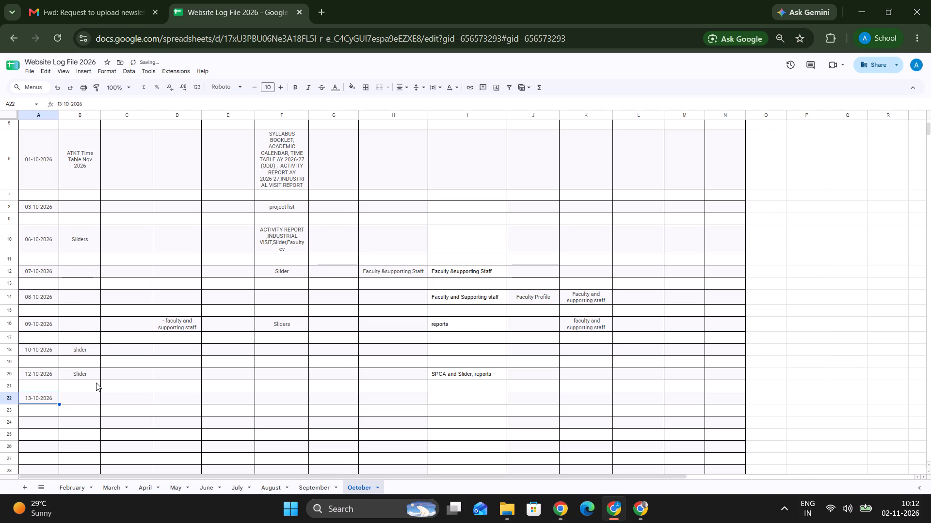
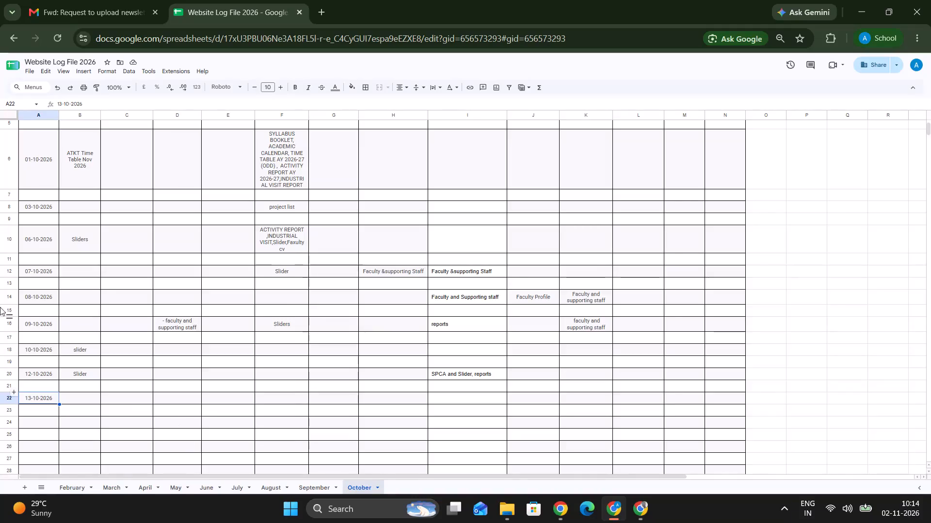
# Check the "Fwd: Request to upload newsletter on website" email in Gmail and return to the Website Log File 2026 spreadsheet.
pyautogui.click(89, 0)
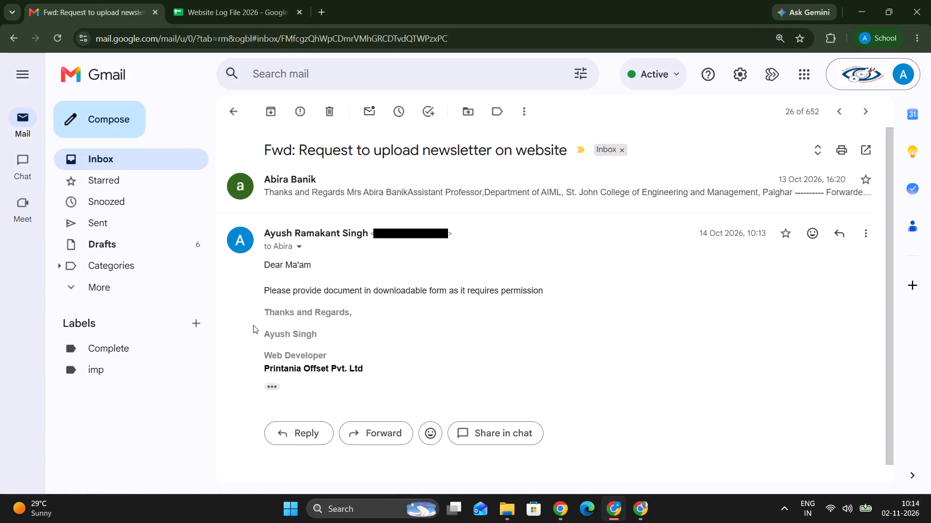
pyautogui.click(238, 0)
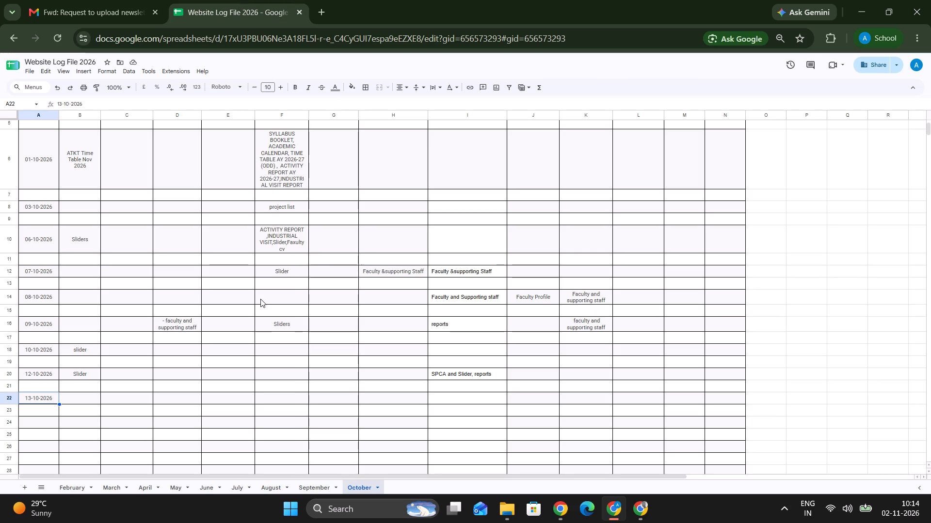
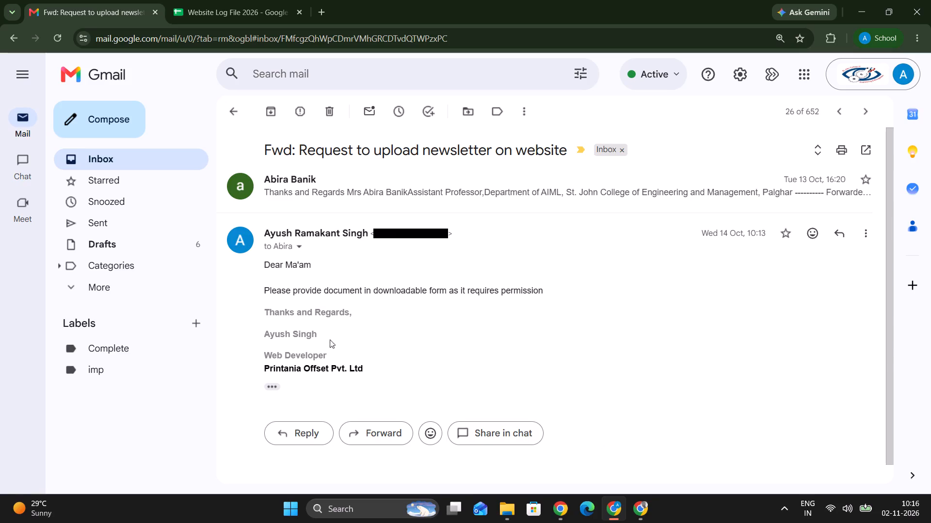
# Examine the "Fwd: Request to upload newsletter on website" email, including the forwarded request and its linked Newsletter 2025-26.pdf.
pyautogui.scroll(-4, 408, 319)
pyautogui.scroll(4, 434, 327)
pyautogui.click(405, 198)
pyautogui.scroll(-11, 417, 293)
pyautogui.scroll(5, 417, 293)
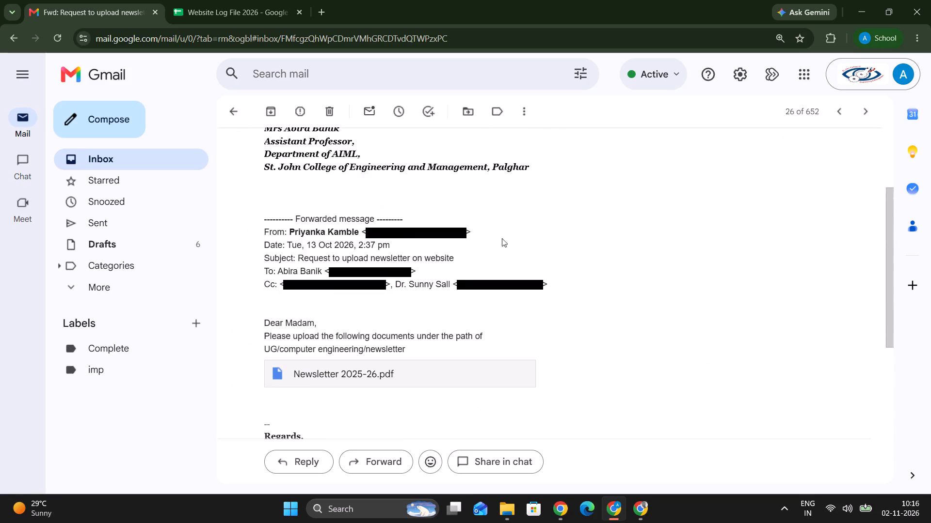
pyautogui.scroll(7, 564, 230)
pyautogui.scroll(-4, 647, 222)
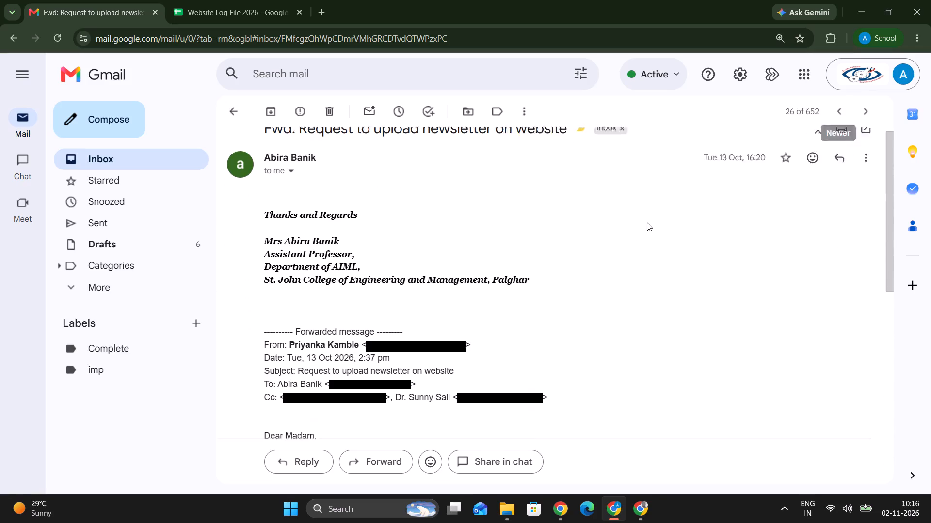
pyautogui.scroll(-1, 647, 222)
pyautogui.click(382, 212)
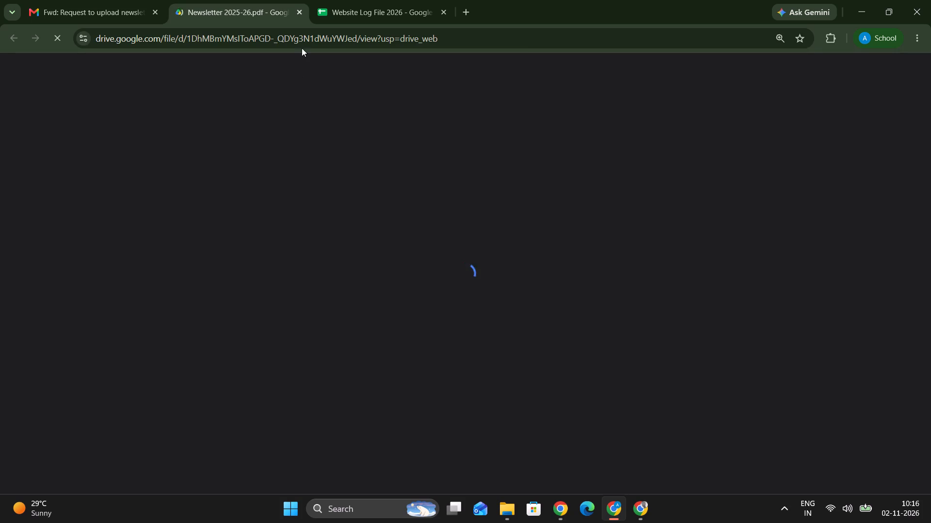
pyautogui.click(308, 14)
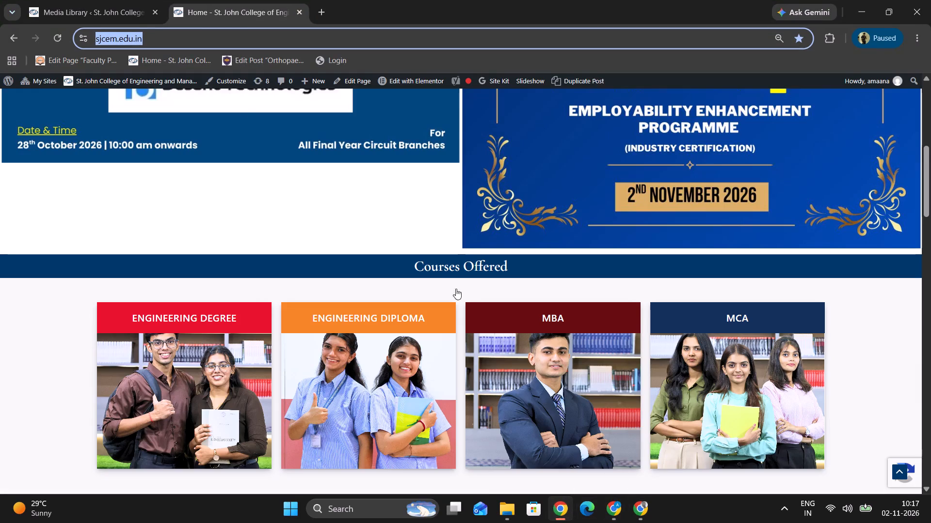
pyautogui.click(615, 516)
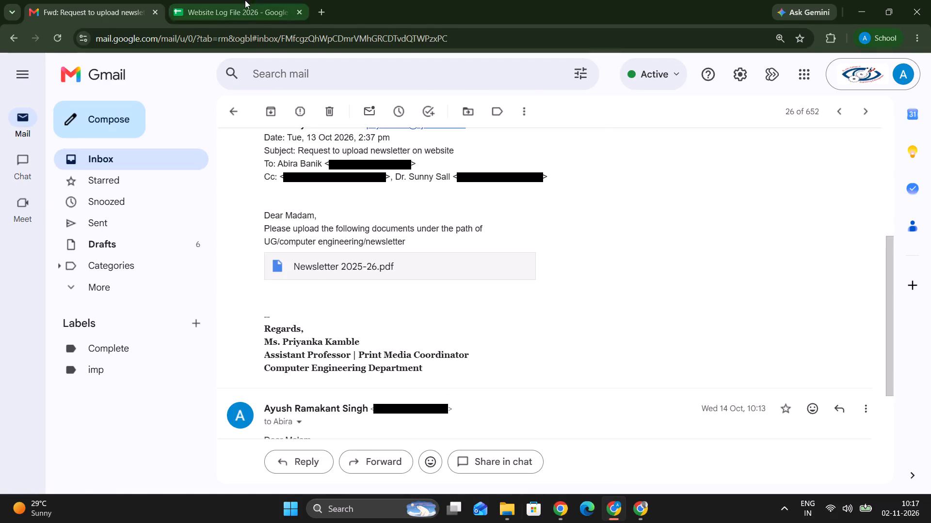
pyautogui.click(245, 0)
pyautogui.scroll(3, 448, 400)
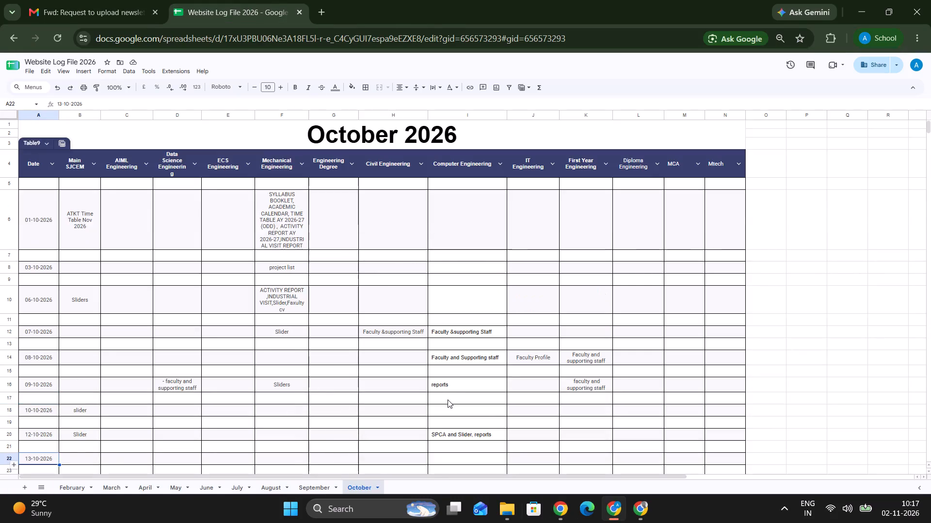
pyautogui.scroll(-3, 448, 400)
pyautogui.click(460, 276)
pyautogui.hotkey('ctrl', 'shift', 'v')
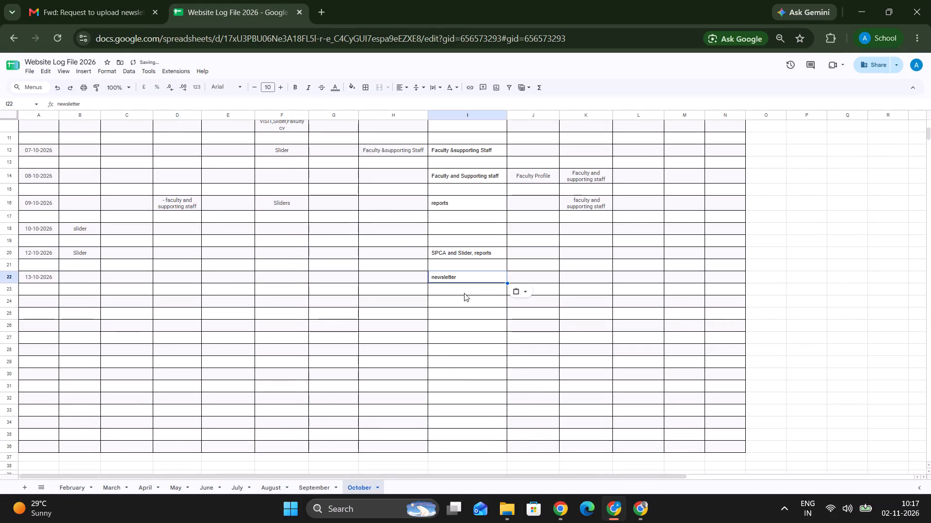
pyautogui.moveTo(90, 0); pyautogui.dragTo(95, 1)
pyautogui.click(838, 108)
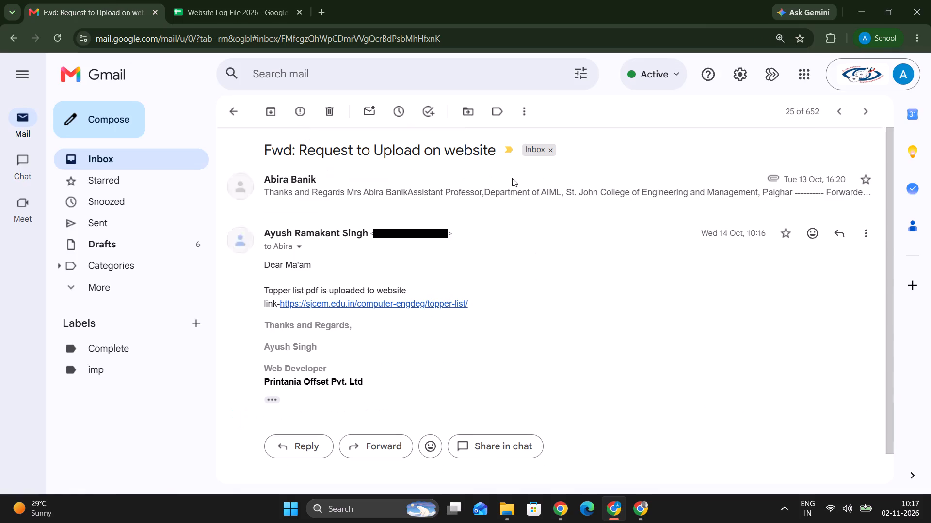
pyautogui.click(341, 190)
pyautogui.scroll(2, 359, 246)
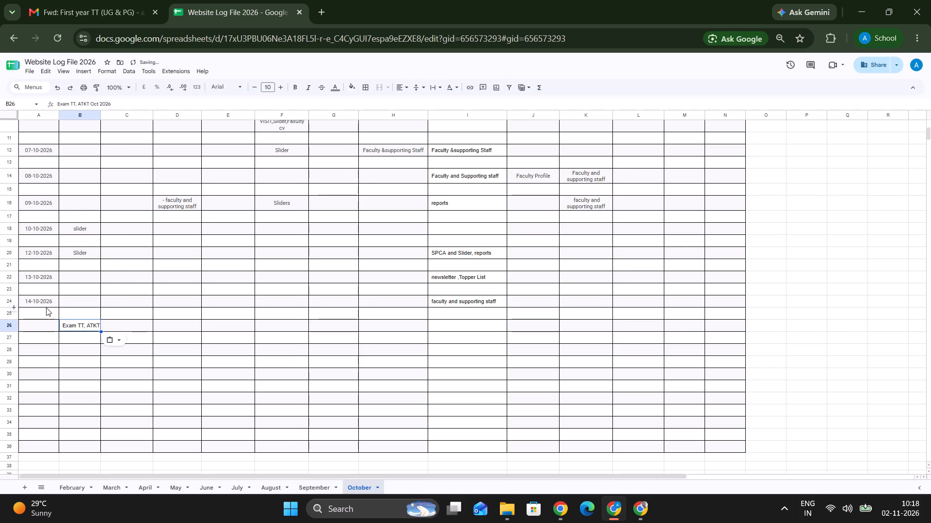
# Copy the 14-10-2026 date into row 26's Date cell and open that date for editing.
pyautogui.doubleClick(46, 308)
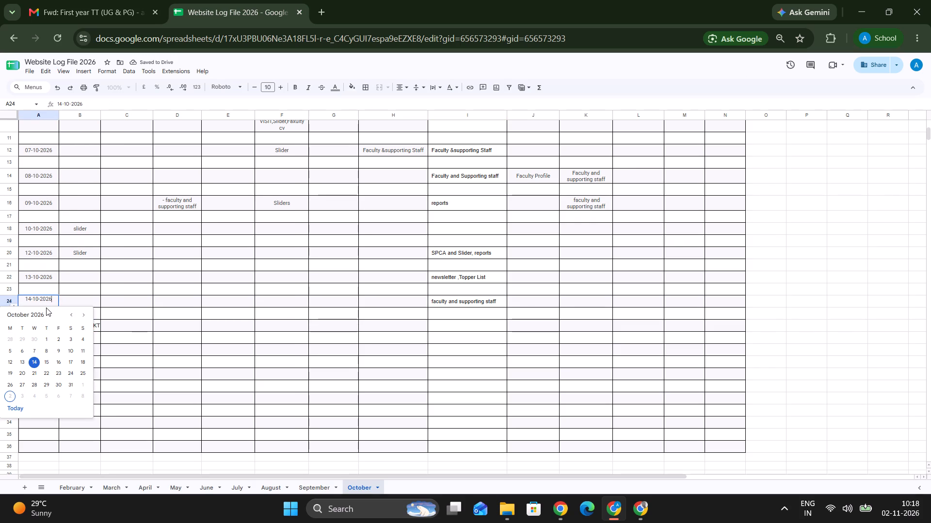
pyautogui.click(59, 302)
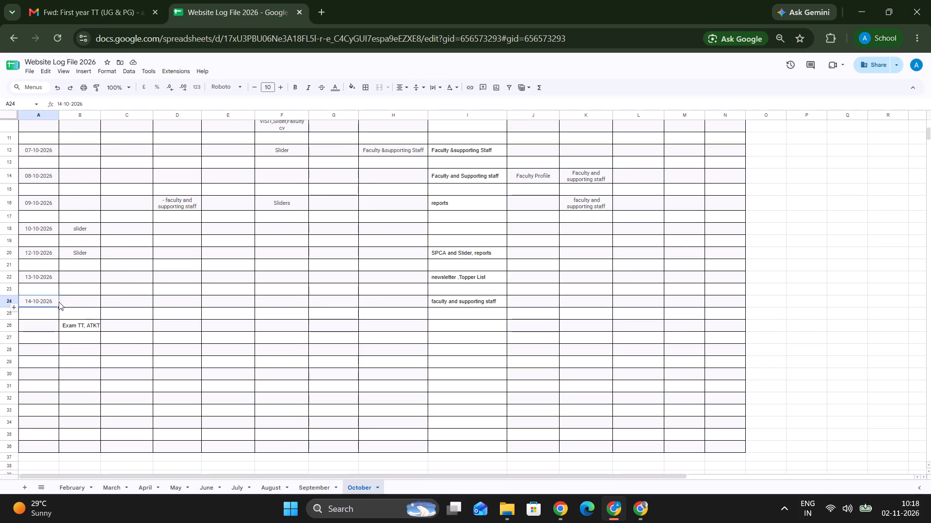
pyautogui.click(48, 302)
pyautogui.hotkey('ctrl', 'c')
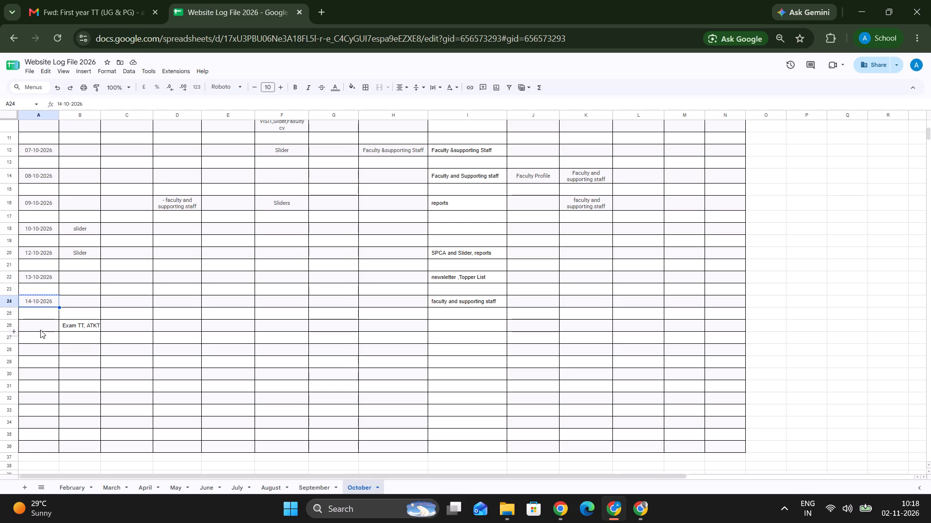
pyautogui.click(40, 330)
pyautogui.hotkey('ctrl', 'v')
pyautogui.doubleClick(42, 324)
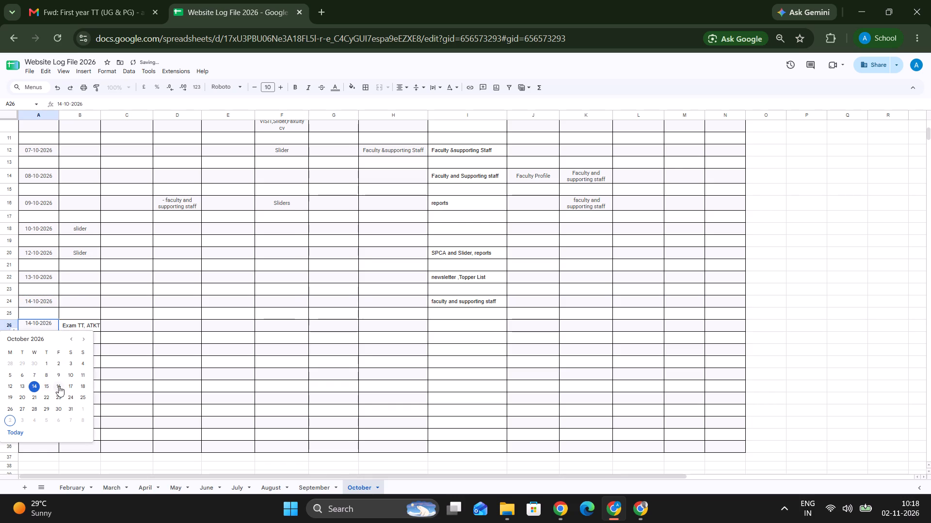
# In the October sheet, set the date of the "Exam TT, ATKT" row to 17-10-2026.
pyautogui.click(66, 388)
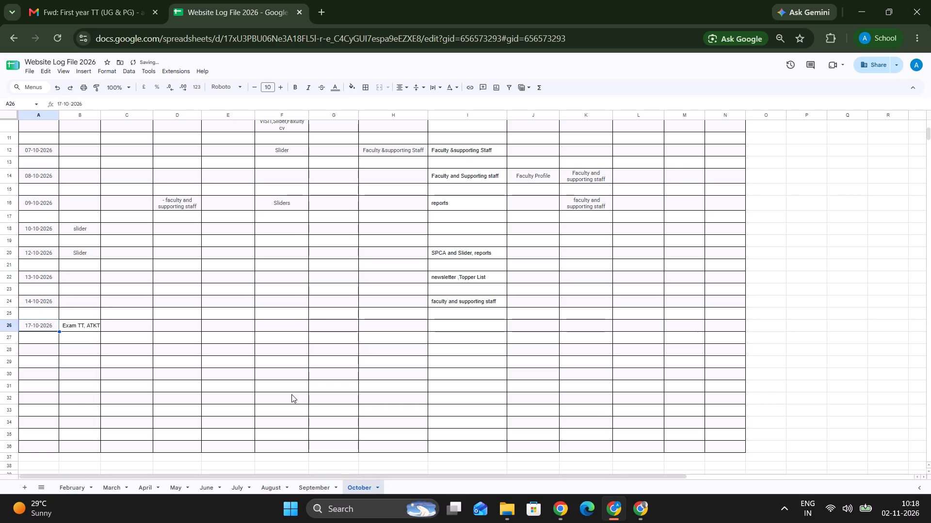
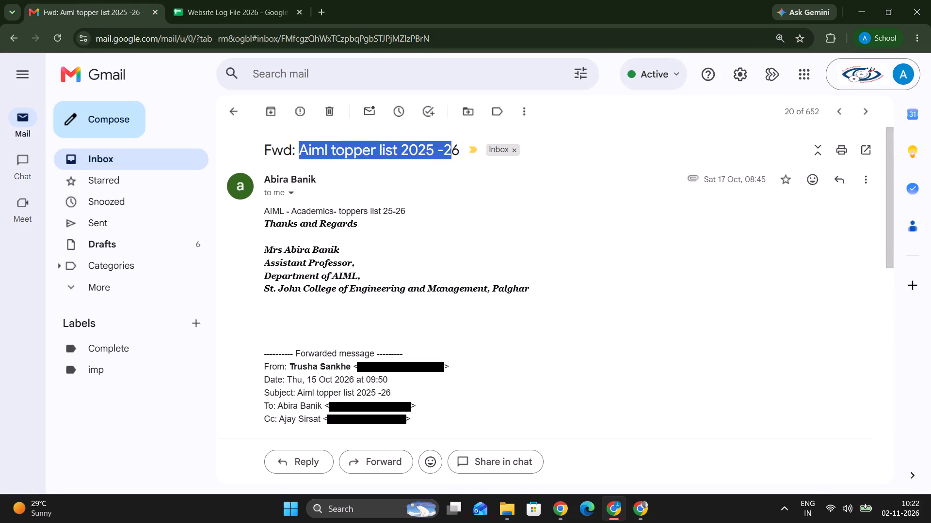
pyautogui.hotkey('shift', 'Right')
pyautogui.hotkey('ctrl', 'c')
pyautogui.click(233, 0)
pyautogui.scroll(3, 490, 259)
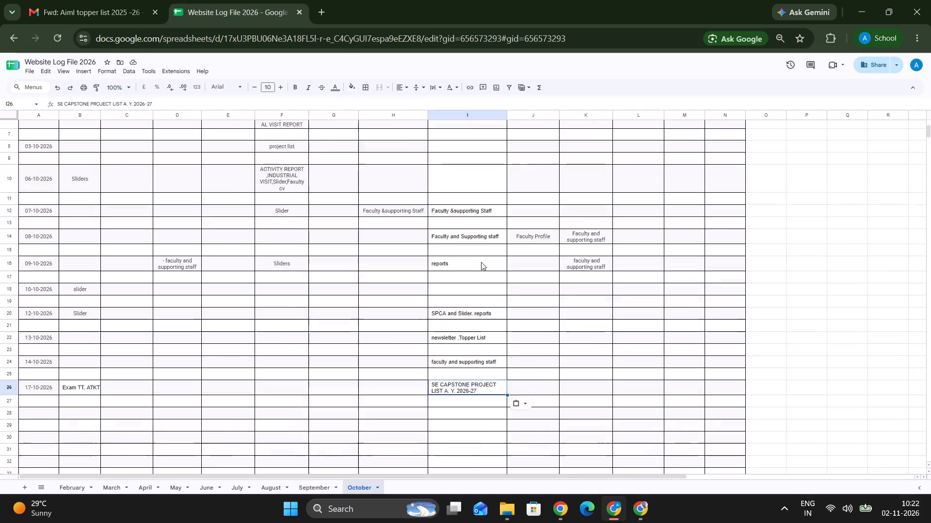
pyautogui.scroll(3, 481, 262)
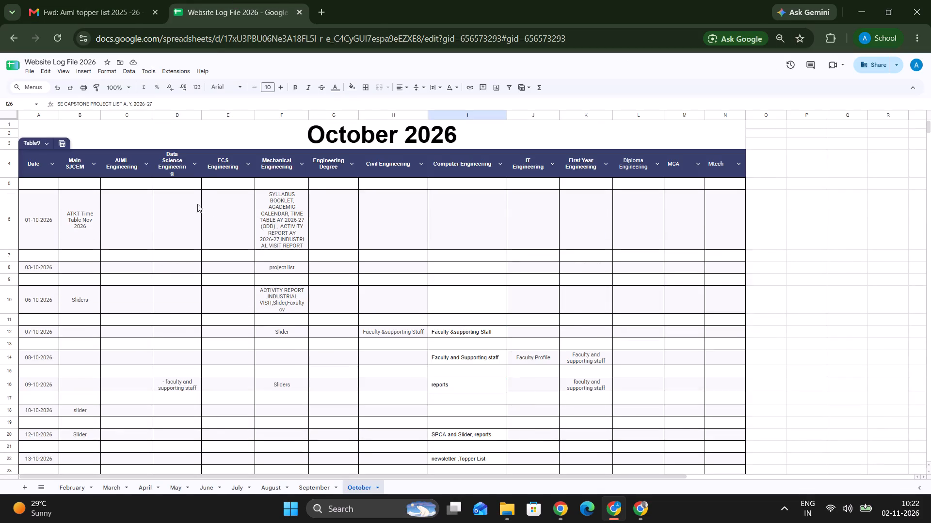
pyautogui.scroll(-2, 155, 318)
pyautogui.click(117, 390)
pyautogui.hotkey('ctrl', 'shift', 'v')
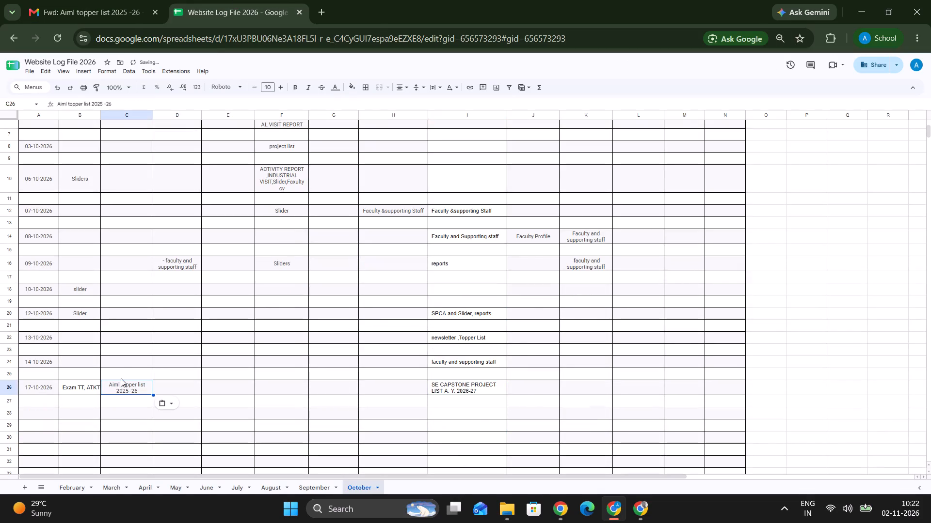
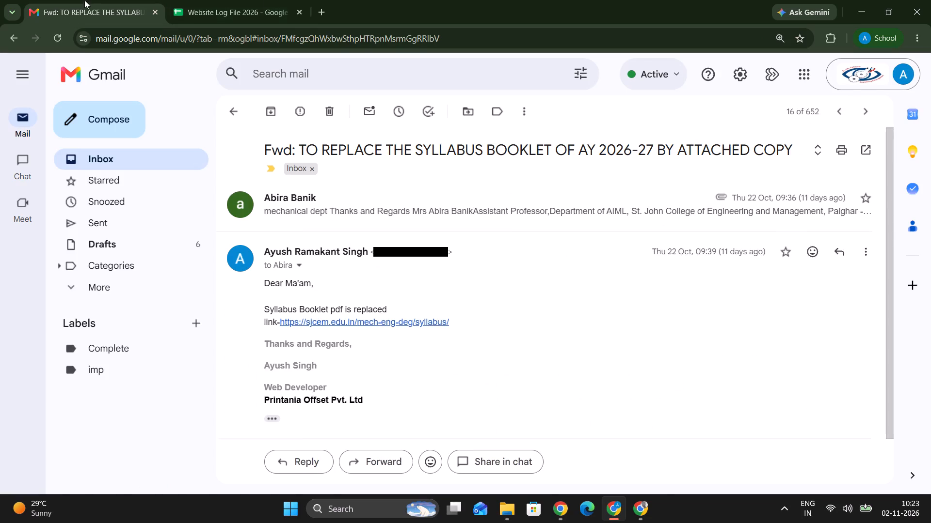
# In the October sheet of Website Log File 2026, copy the date 17-10-2026 from cell A26 into cell A28.
pyautogui.click(240, 0)
pyautogui.click(49, 385)
pyautogui.rightClick(48, 385)
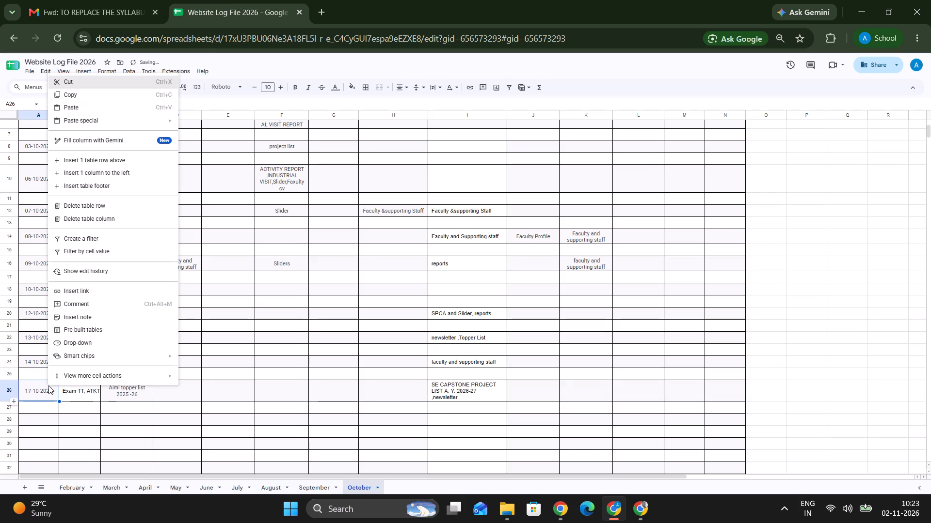
pyautogui.click(110, 92)
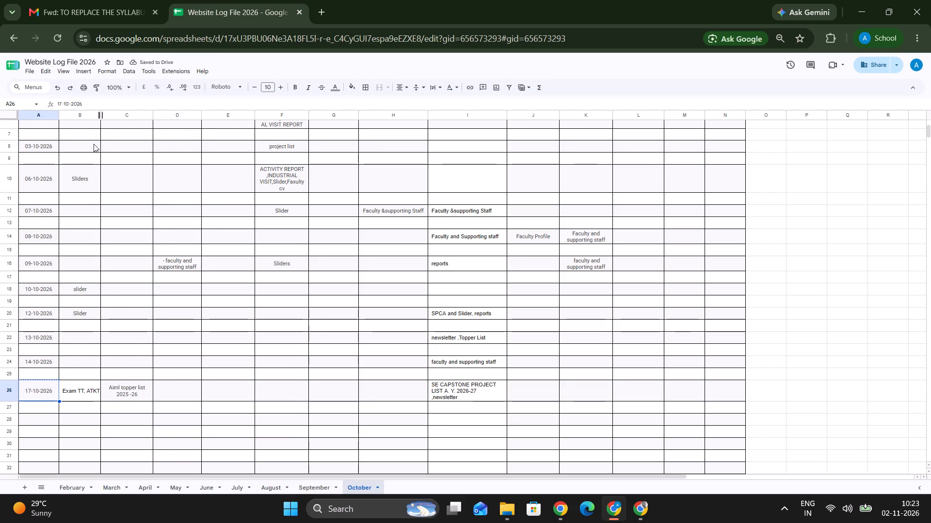
pyautogui.scroll(-1, 81, 326)
pyautogui.rightClick(42, 360)
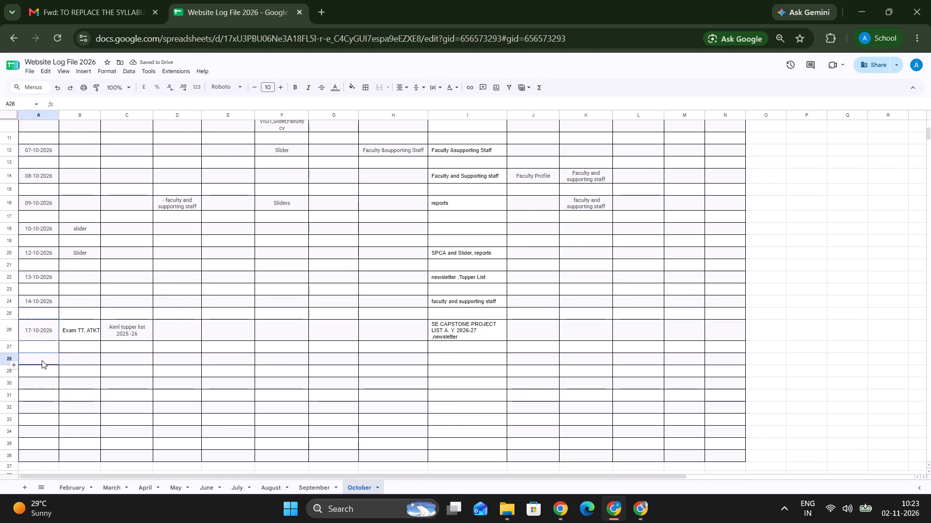
pyautogui.click(80, 220)
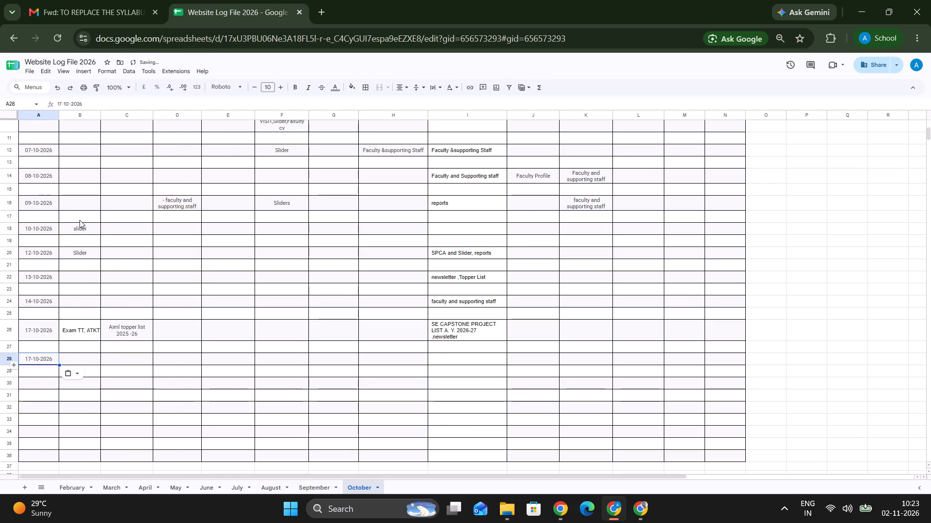